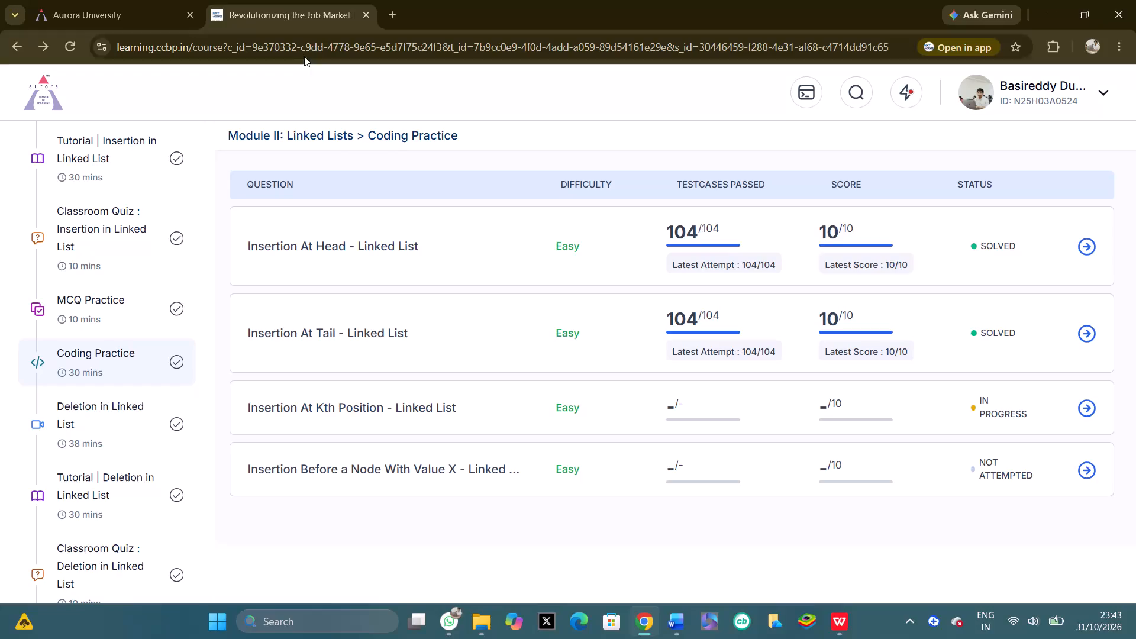
Open the "Insertion At Head - Linked List" problem from the Linked Lists coding practice list.
{"action": "left_click", "coordinate": [552, 258]}
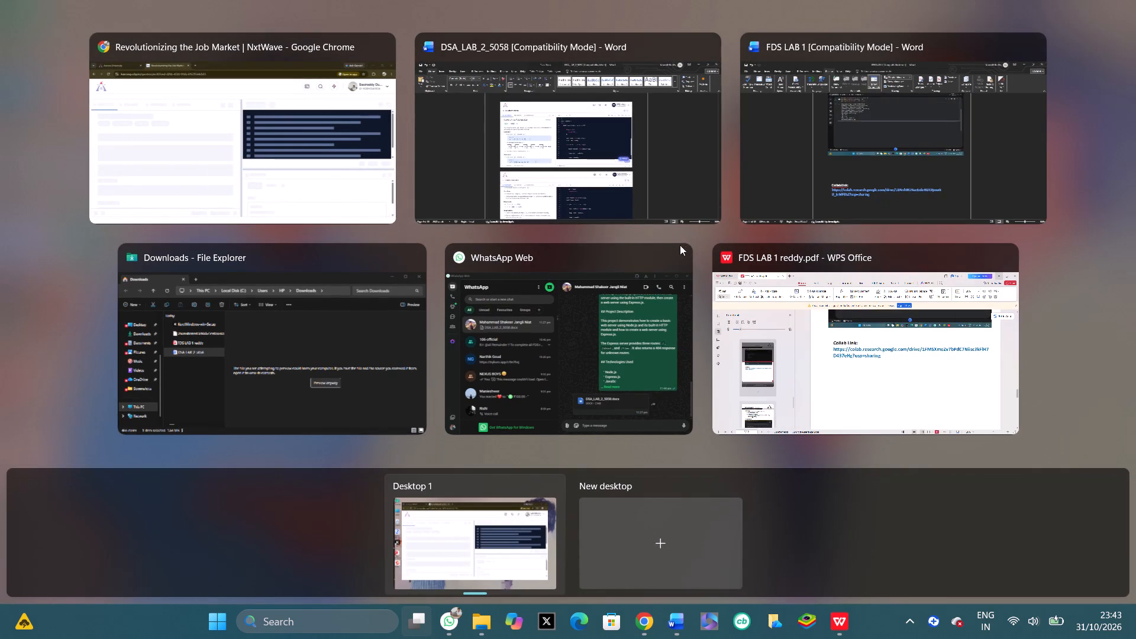
Close the unneeded WhatsApp Web, Downloads File Explorer and WPS Office PDF windows from the overview of open windows.
{"action": "left_click", "coordinate": [678, 253]}
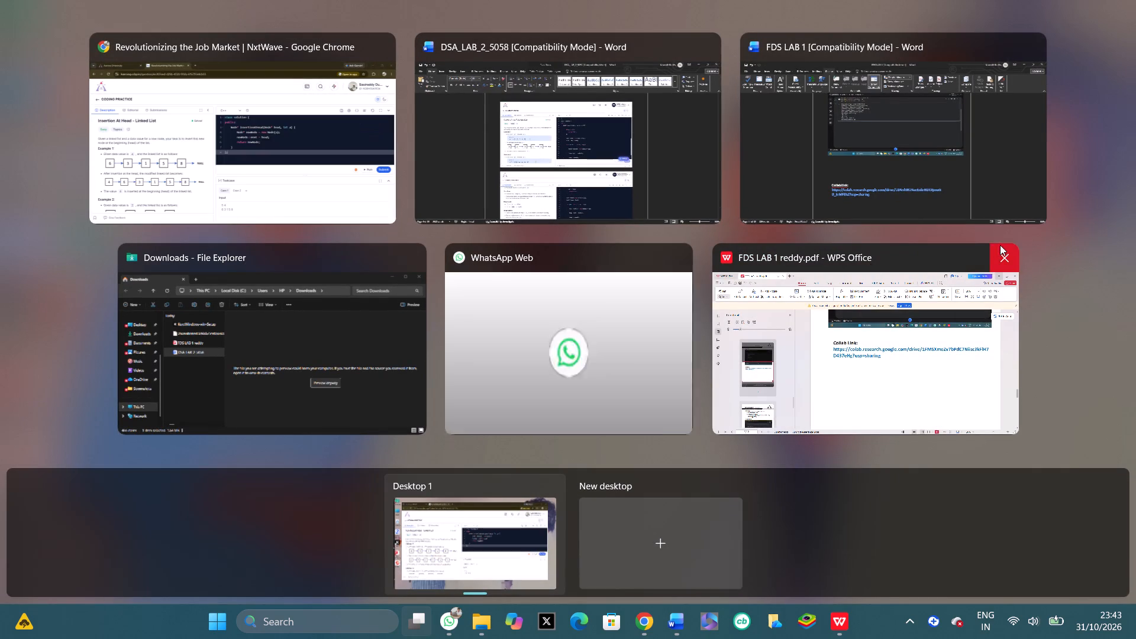
{"action": "left_click", "coordinate": [1000, 245]}
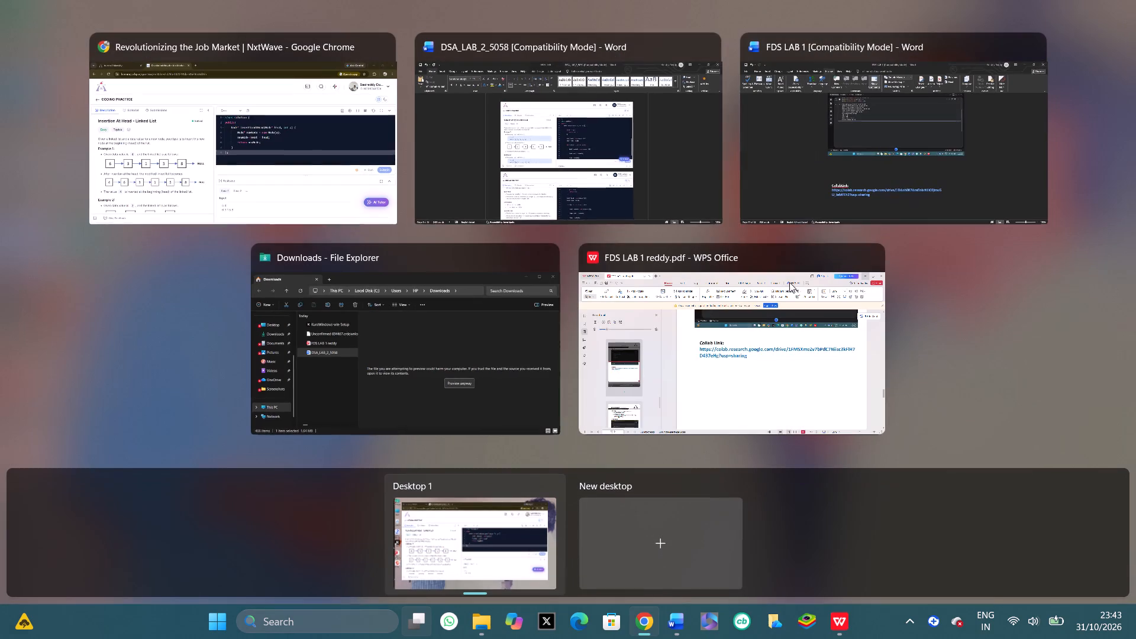
{"action": "left_click", "coordinate": [537, 250]}
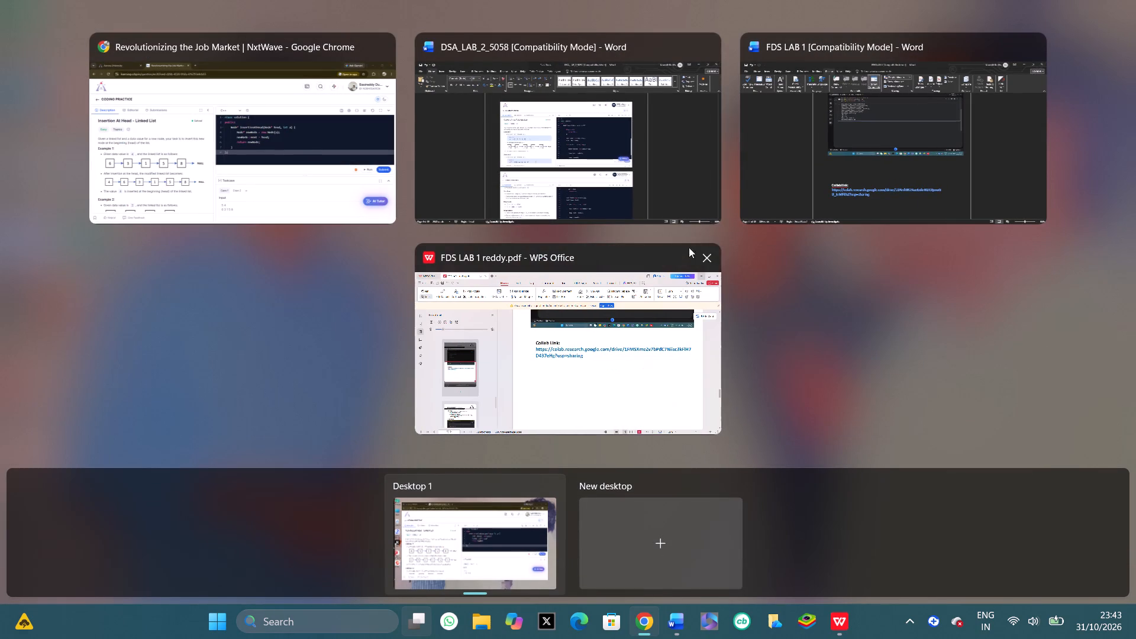
{"action": "left_click", "coordinate": [700, 263]}
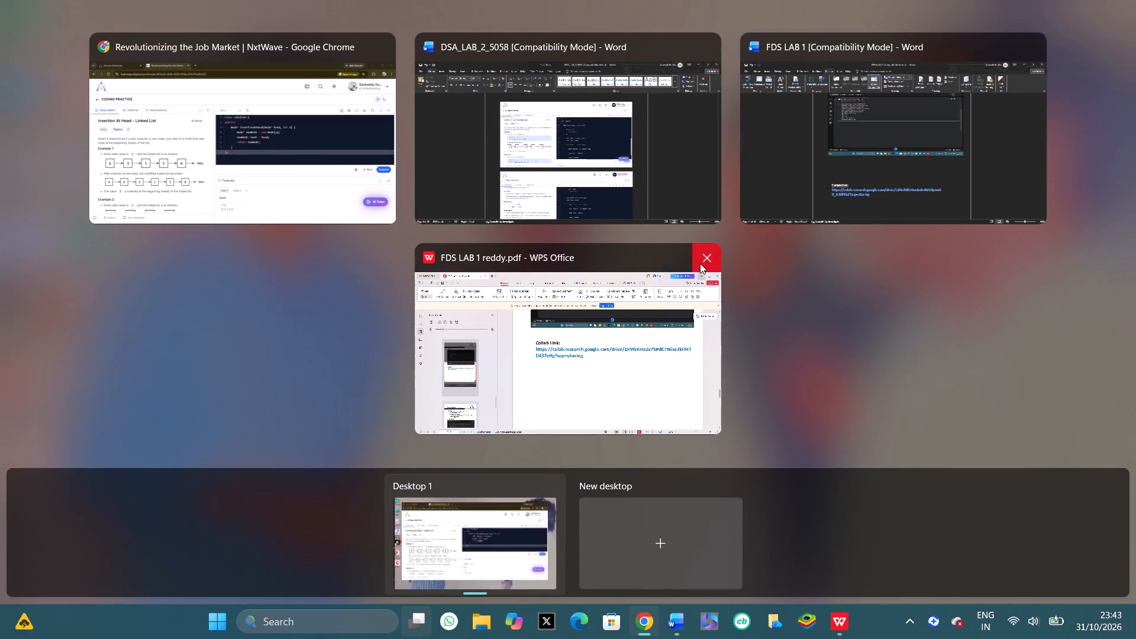
{"action": "left_click", "coordinate": [700, 263]}
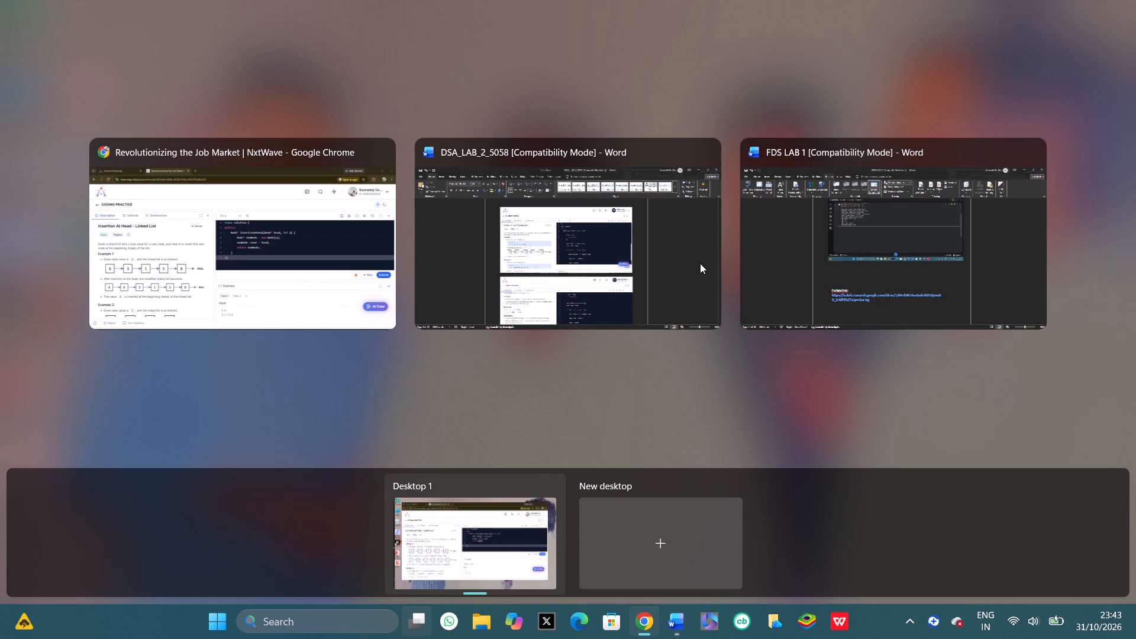
Close the FDS LAB 1 Word document and save its changes.
{"action": "left_click", "coordinate": [1032, 146]}
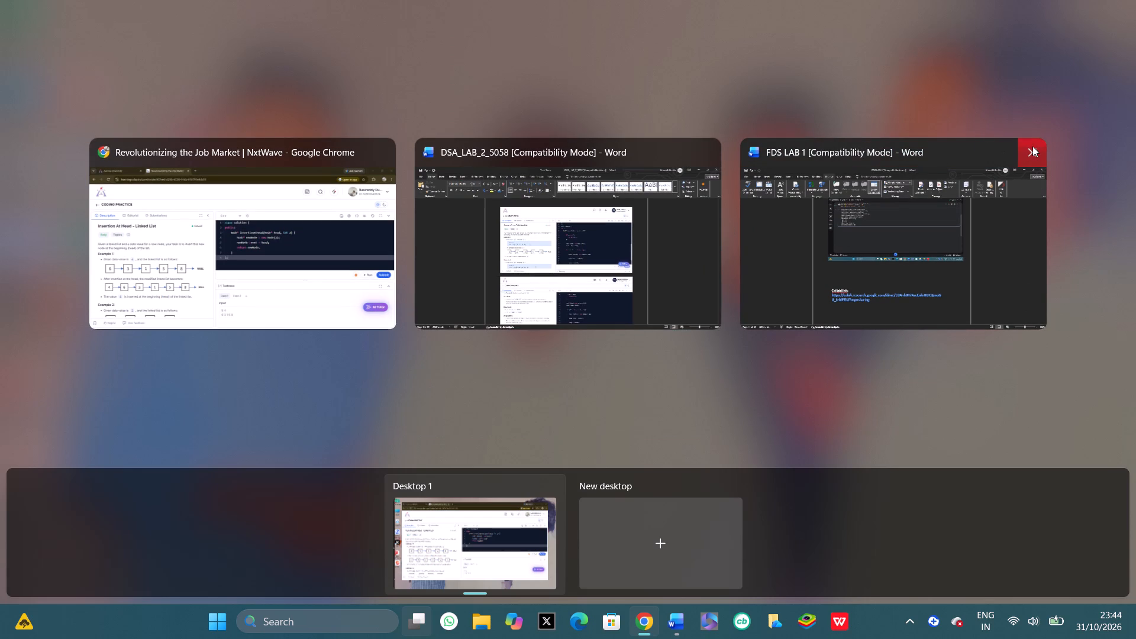
{"action": "left_click", "coordinate": [1032, 146]}
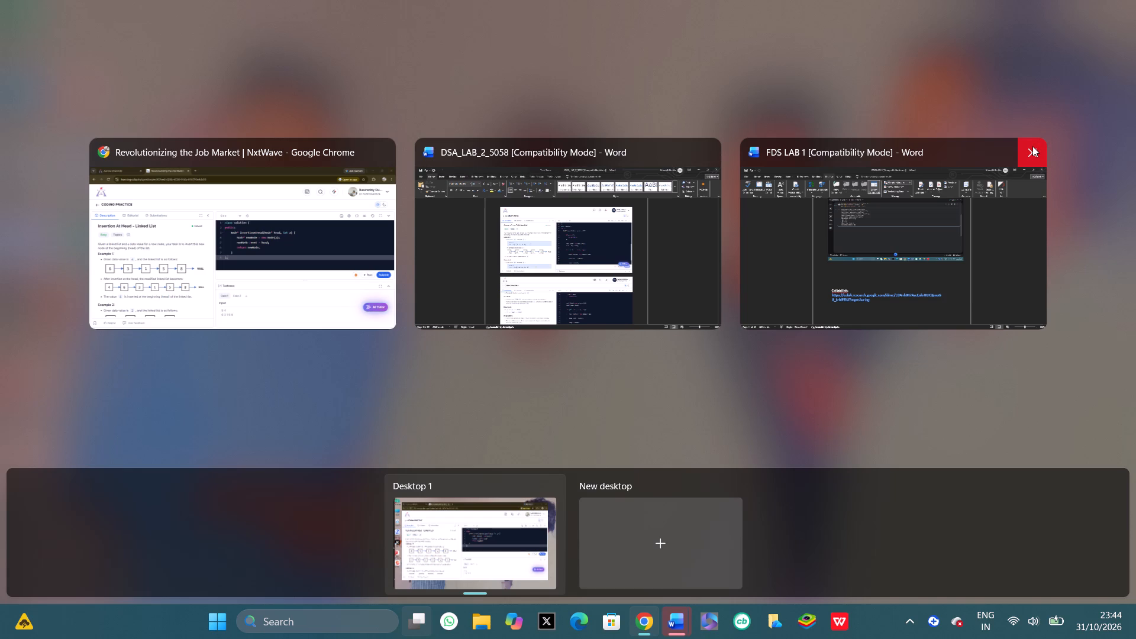
{"action": "left_click", "coordinate": [1032, 146]}
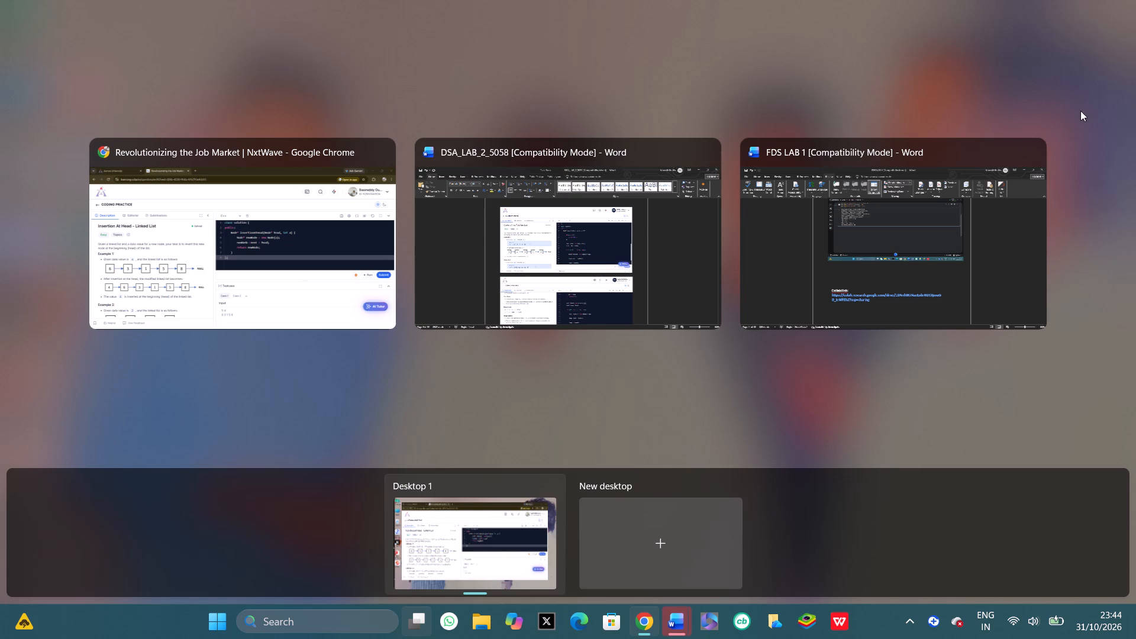
{"action": "left_click", "coordinate": [1001, 193]}
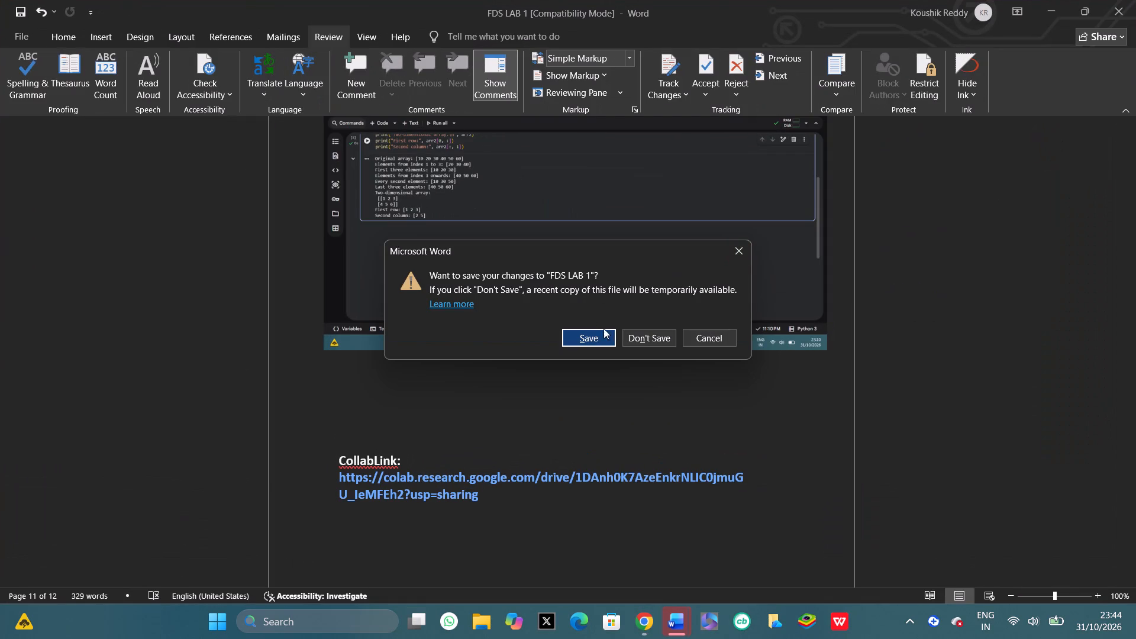
{"action": "left_click", "coordinate": [597, 337]}
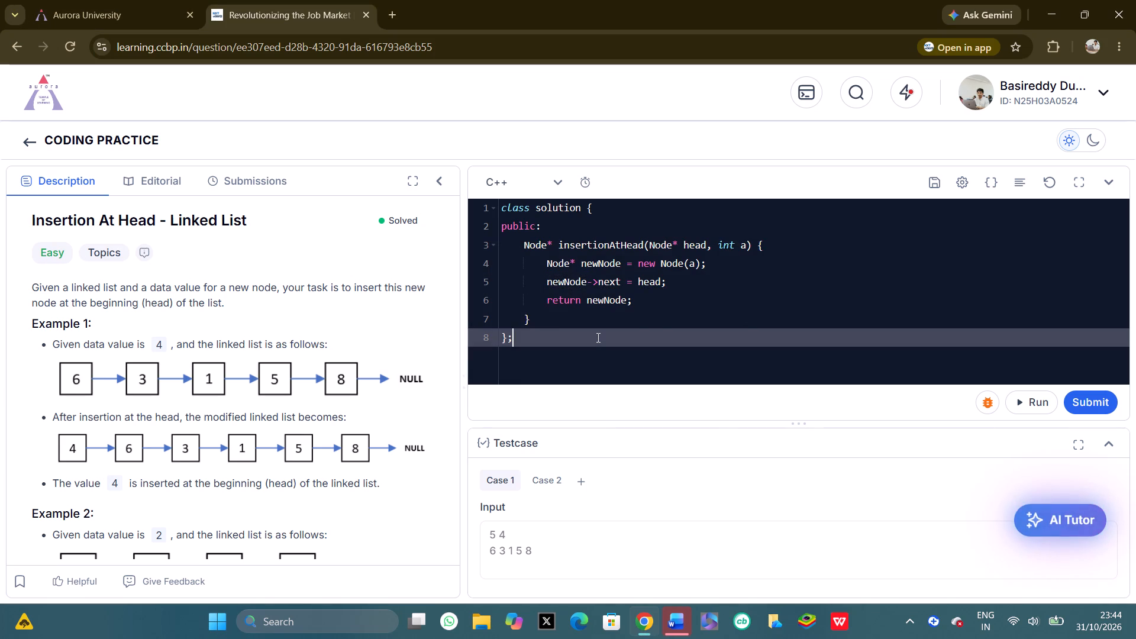
Switch to Chrome and capture a full-screen screenshot of the Insertion At Head problem page at 75% page zoom.
{"action": "left_click", "coordinate": [468, 249]}
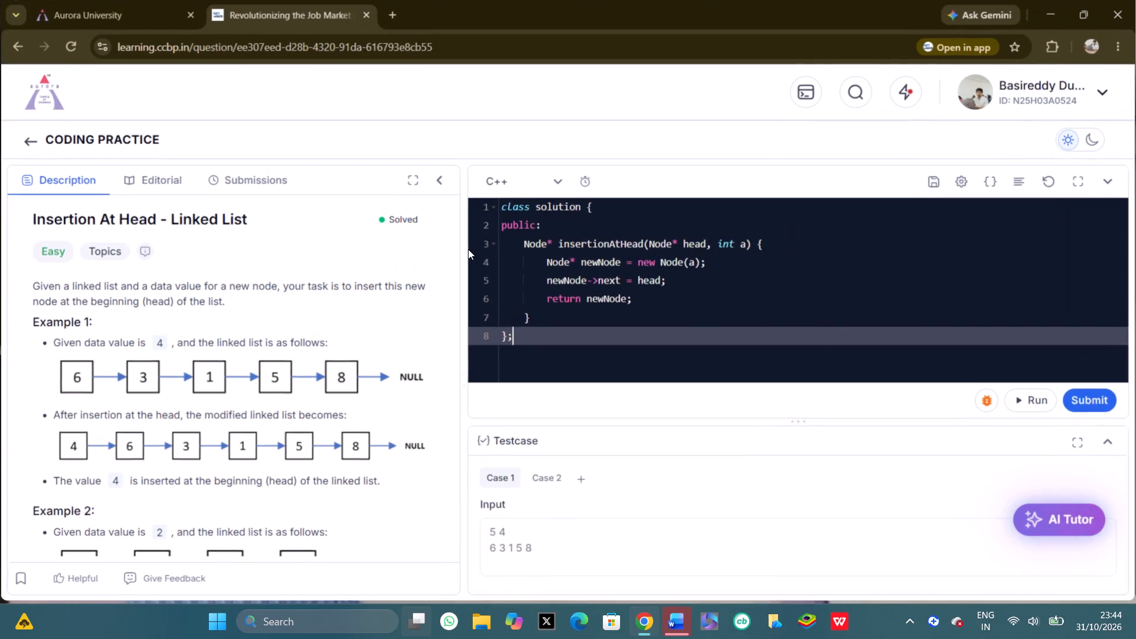
{"action": "key", "text": "ctrl+minus"}
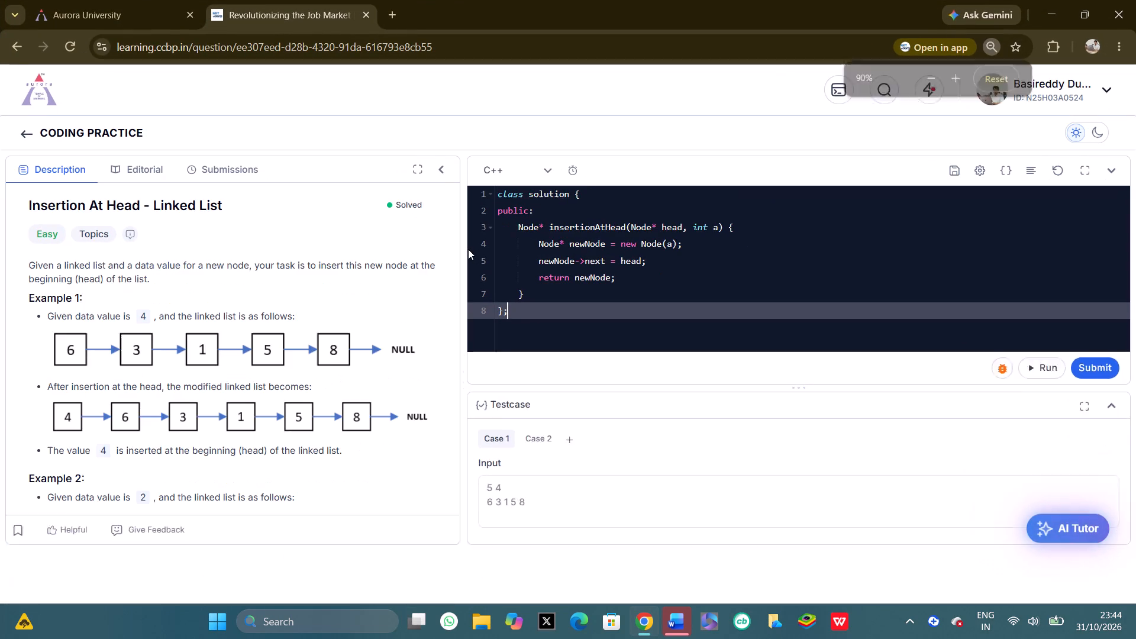
{"action": "key", "text": "ctrl+minus"}
{"action": "key", "text": "ctrl+minus"}
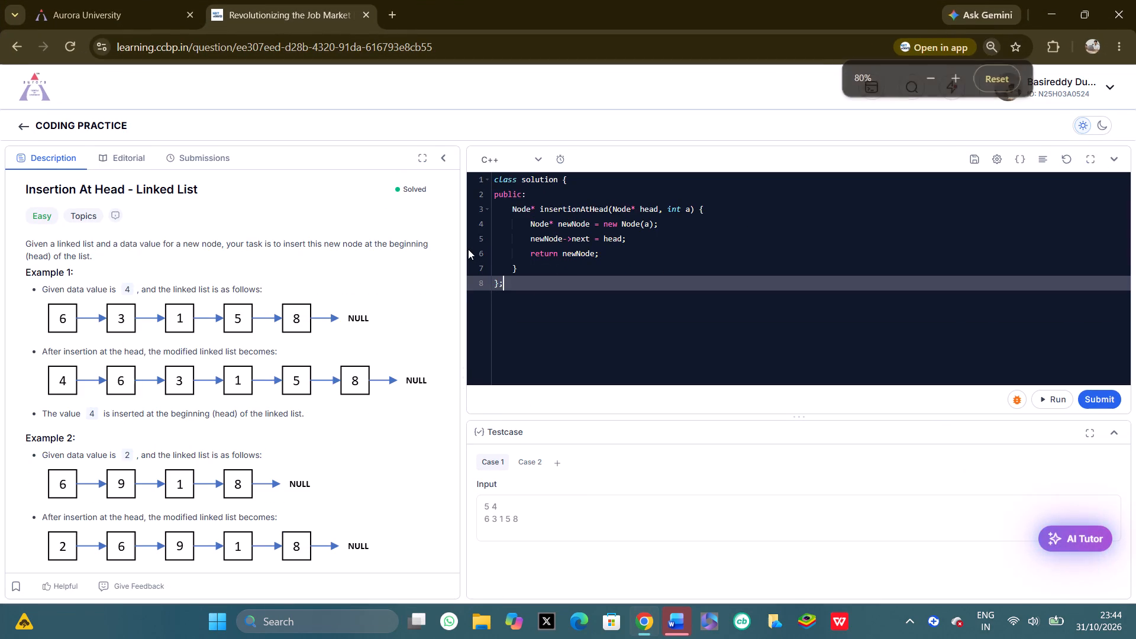
{"action": "key", "text": "ctrl+minus"}
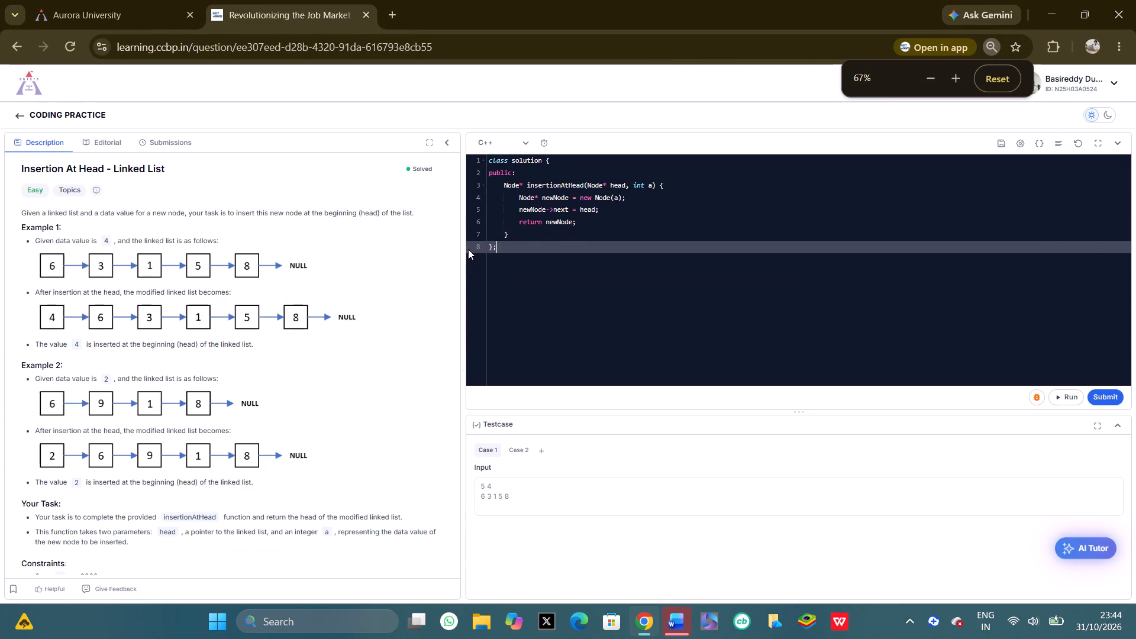
{"action": "key", "text": "ctrl+equal"}
{"action": "key", "text": "Print"}
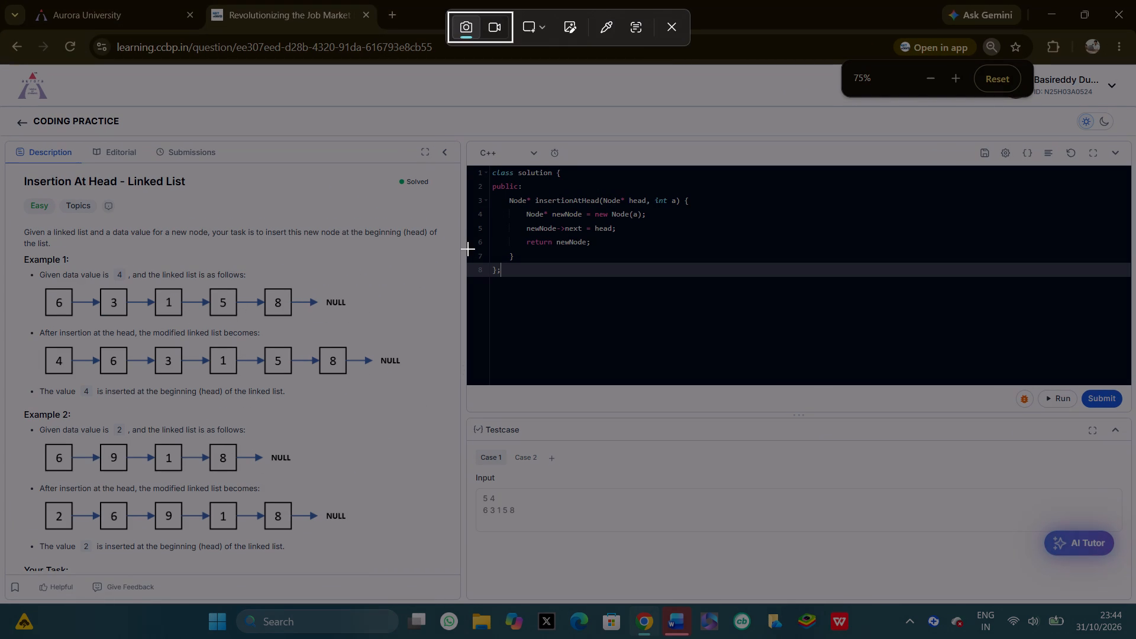
{"action": "left_click", "coordinate": [542, 27]}
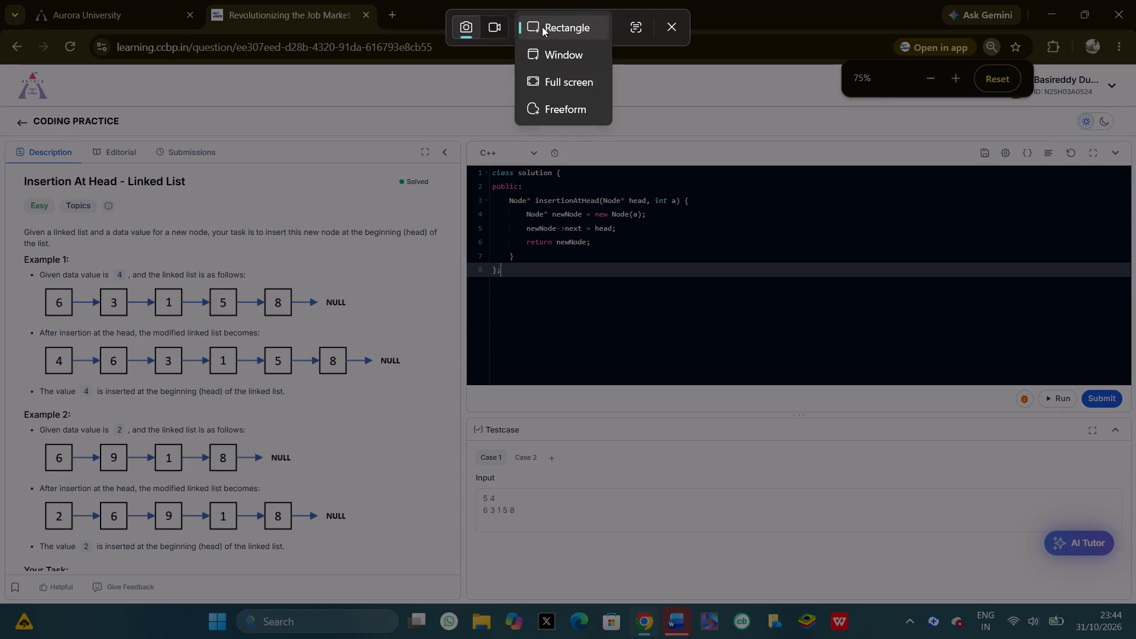
{"action": "left_click", "coordinate": [537, 83]}
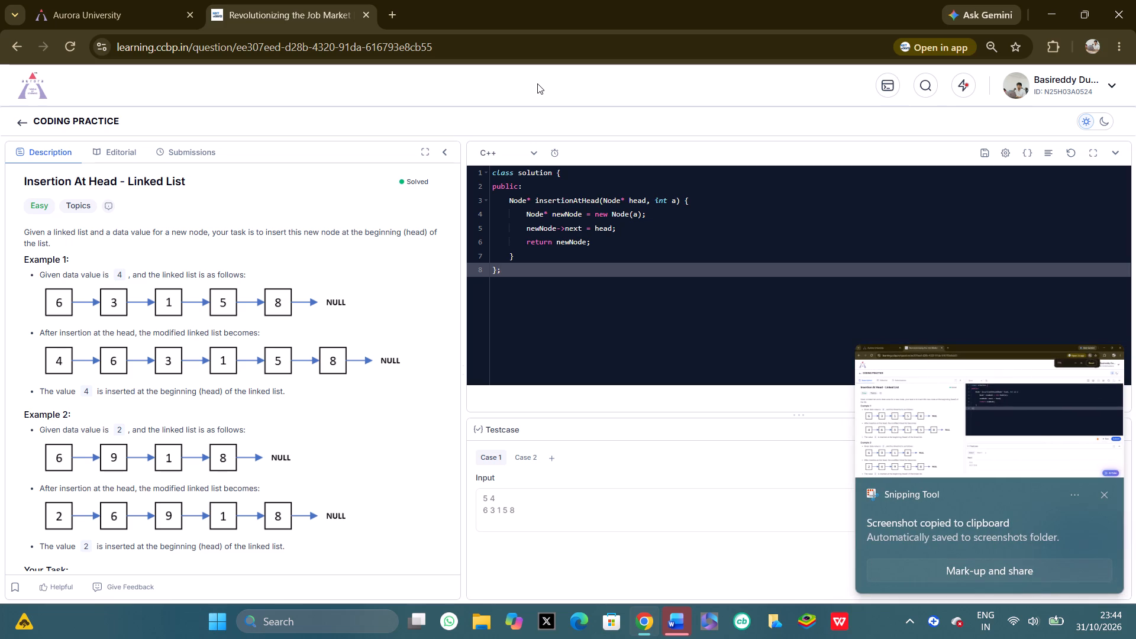
Switch to the DSA_LAB_2_5058 Word document and examine how problem 1's write-up and code and output screenshots are laid out.
{"action": "left_click", "coordinate": [646, 293]}
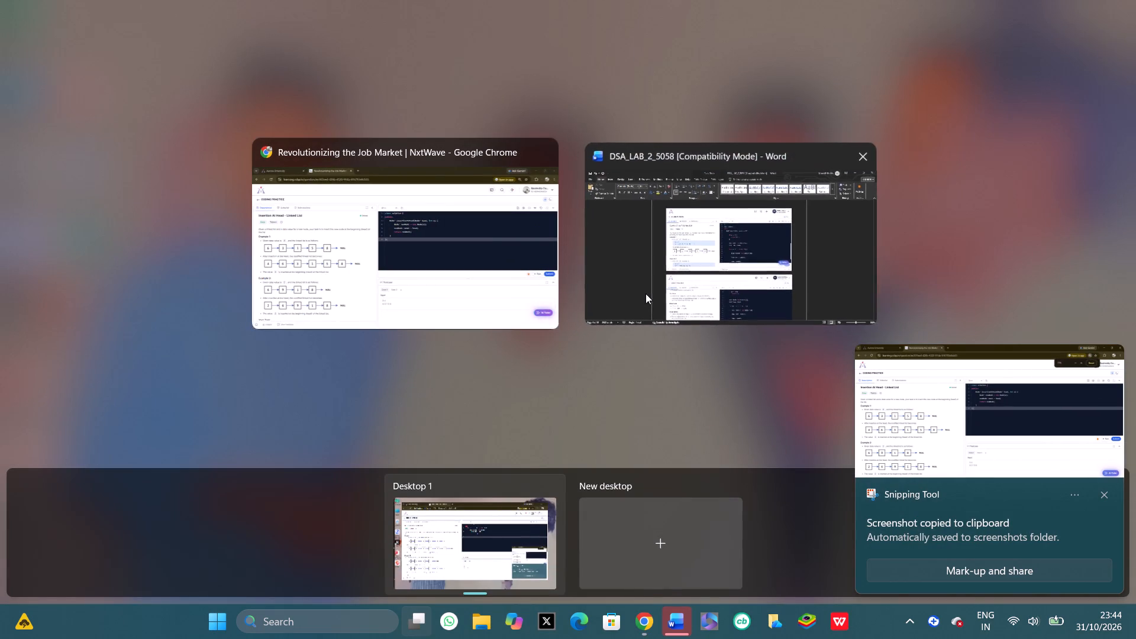
{"action": "scroll", "coordinate": [646, 293], "scroll_direction": "up", "scroll_amount": 7}
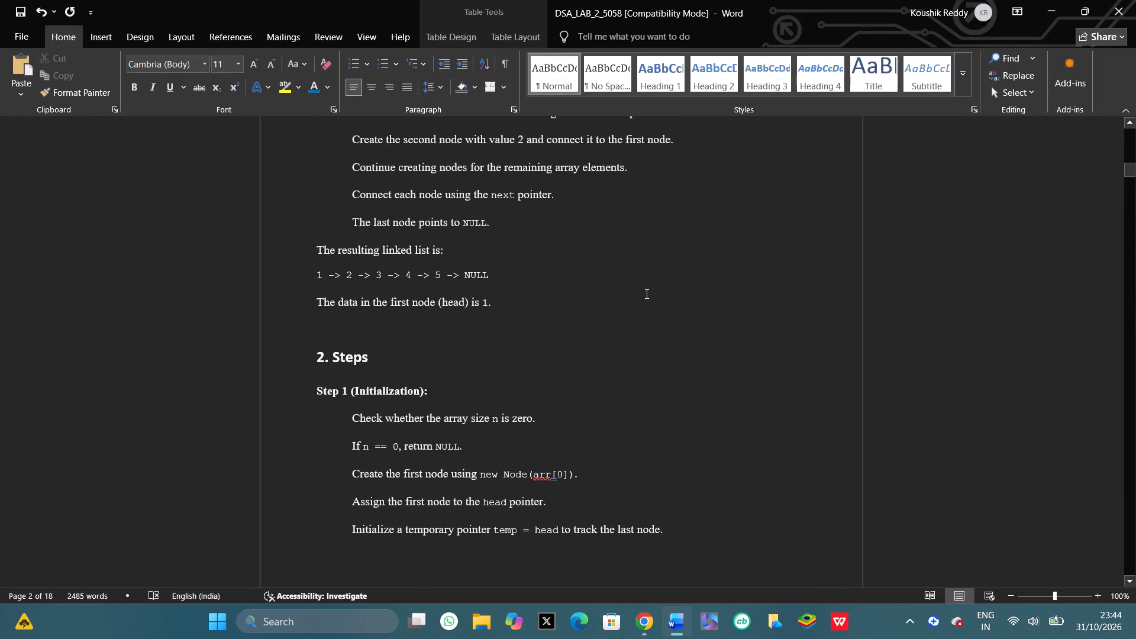
{"action": "scroll", "coordinate": [646, 293], "scroll_direction": "up", "scroll_amount": 7}
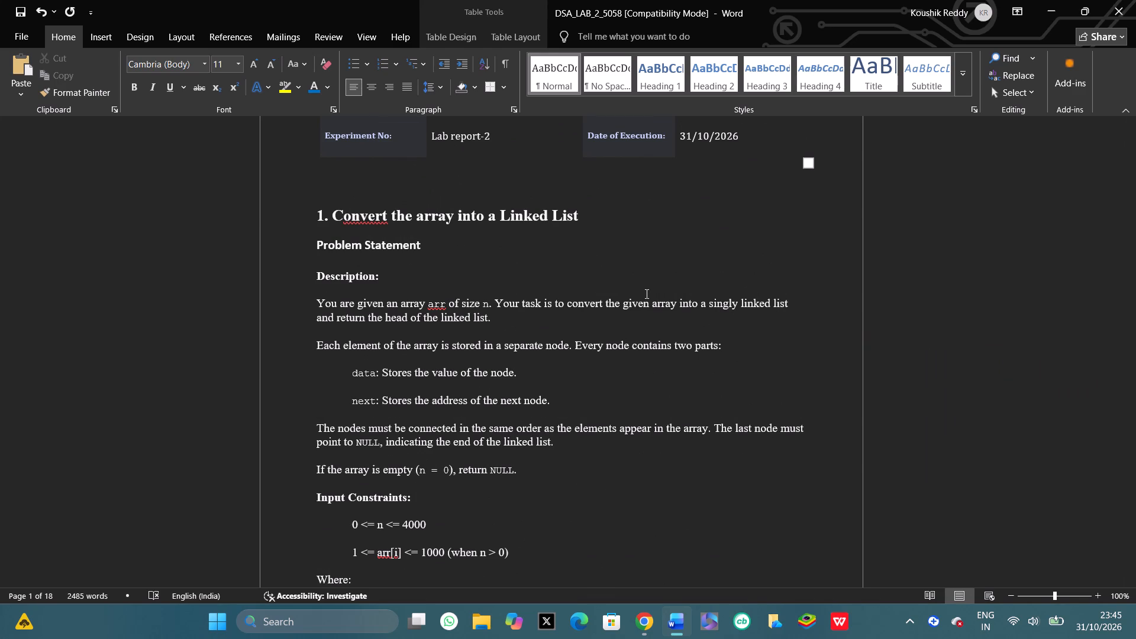
{"action": "scroll", "coordinate": [646, 293], "scroll_direction": "up", "scroll_amount": 4}
{"action": "scroll", "coordinate": [646, 293], "scroll_direction": "down", "scroll_amount": 3}
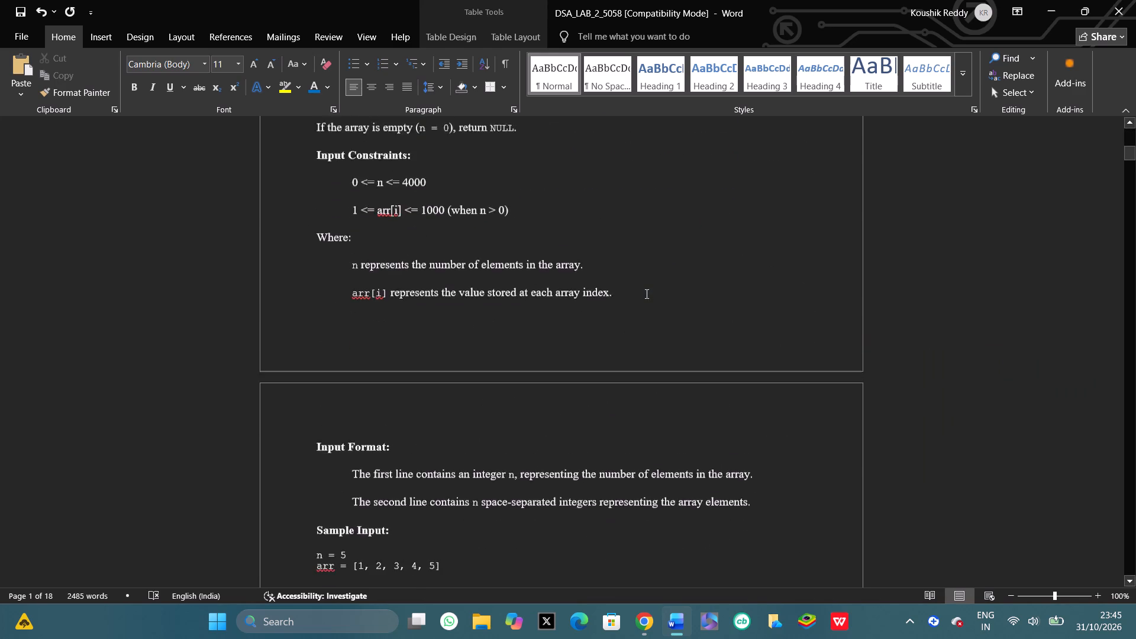
{"action": "scroll", "coordinate": [646, 293], "scroll_direction": "down", "scroll_amount": 6}
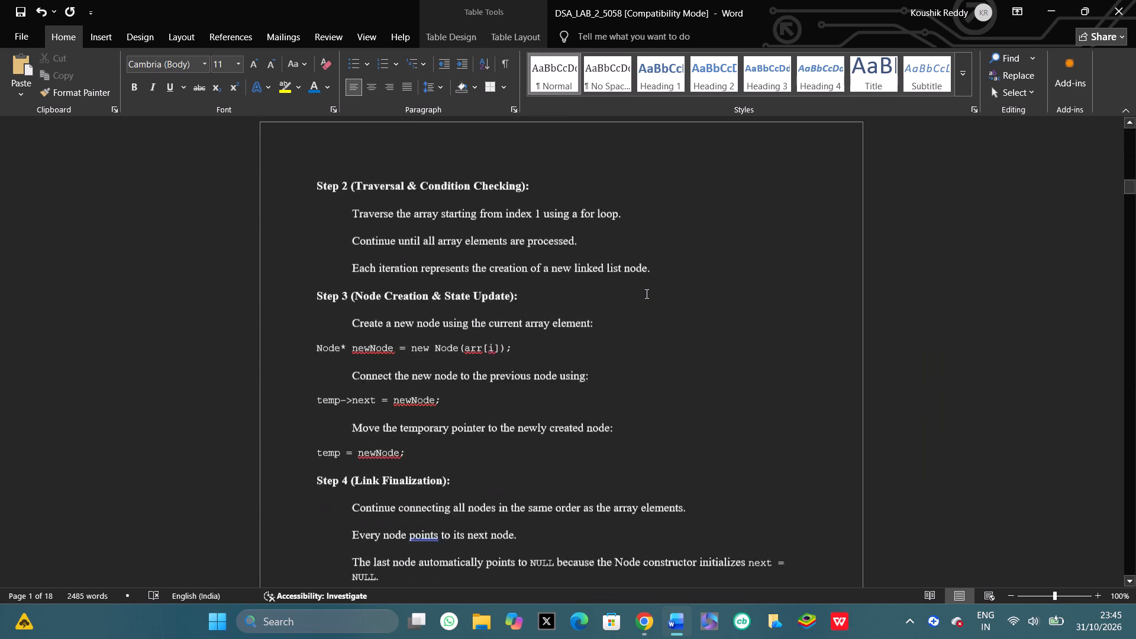
{"action": "scroll", "coordinate": [646, 293], "scroll_direction": "down", "scroll_amount": 5}
{"action": "scroll", "coordinate": [646, 293], "scroll_direction": "up", "scroll_amount": 2}
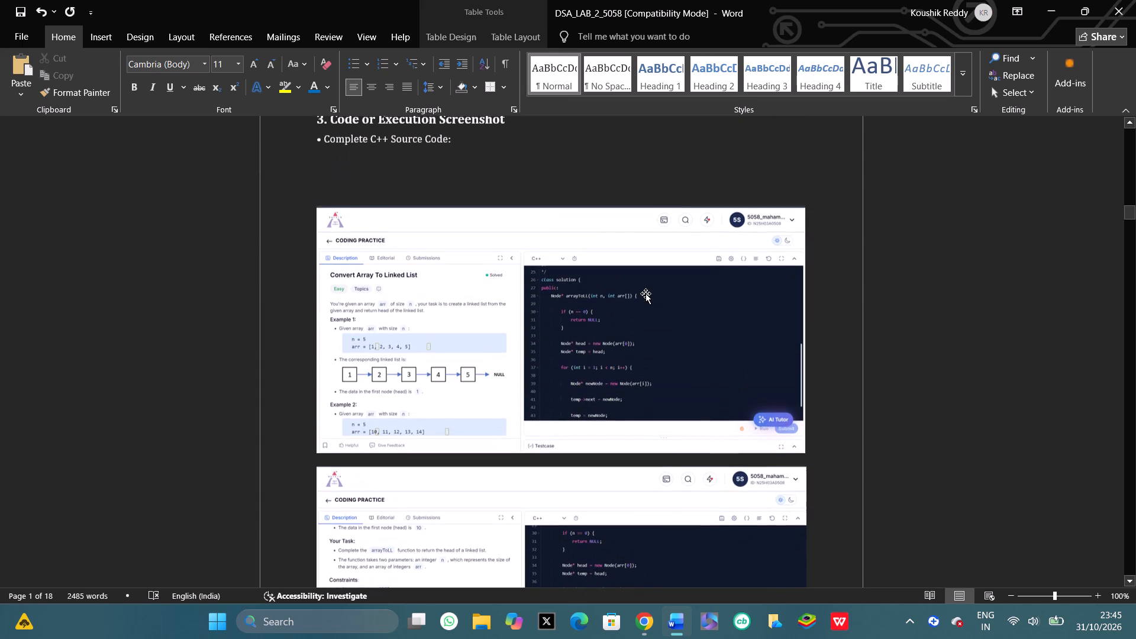
{"action": "left_click", "coordinate": [646, 293]}
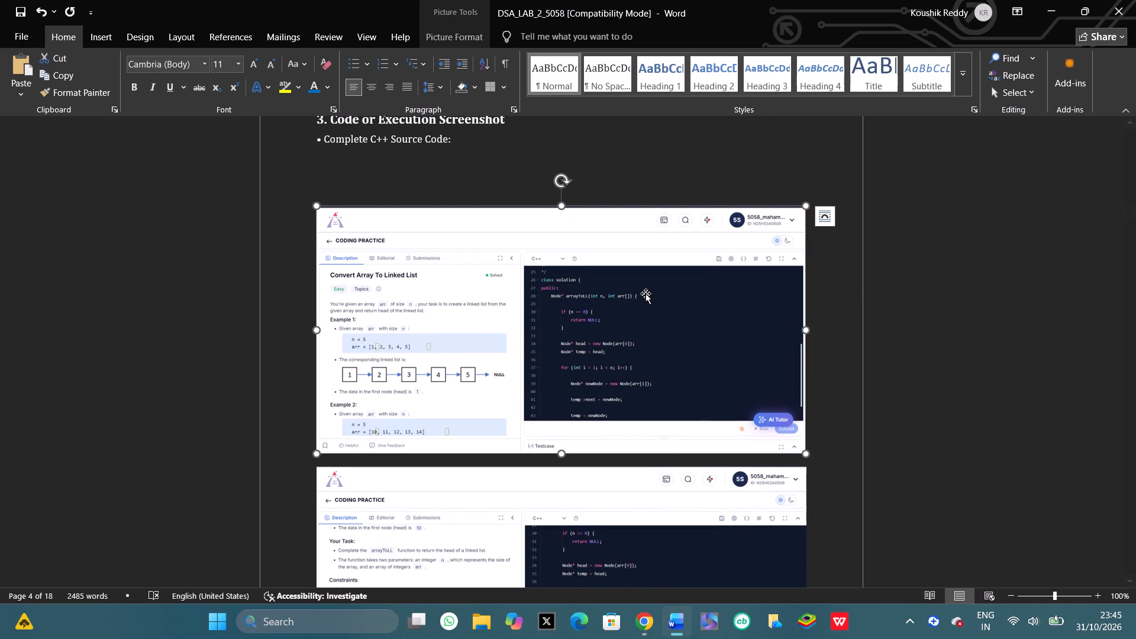
{"action": "scroll", "coordinate": [646, 293], "scroll_direction": "down", "scroll_amount": 3}
{"action": "scroll", "coordinate": [646, 293], "scroll_direction": "up", "scroll_amount": 1}
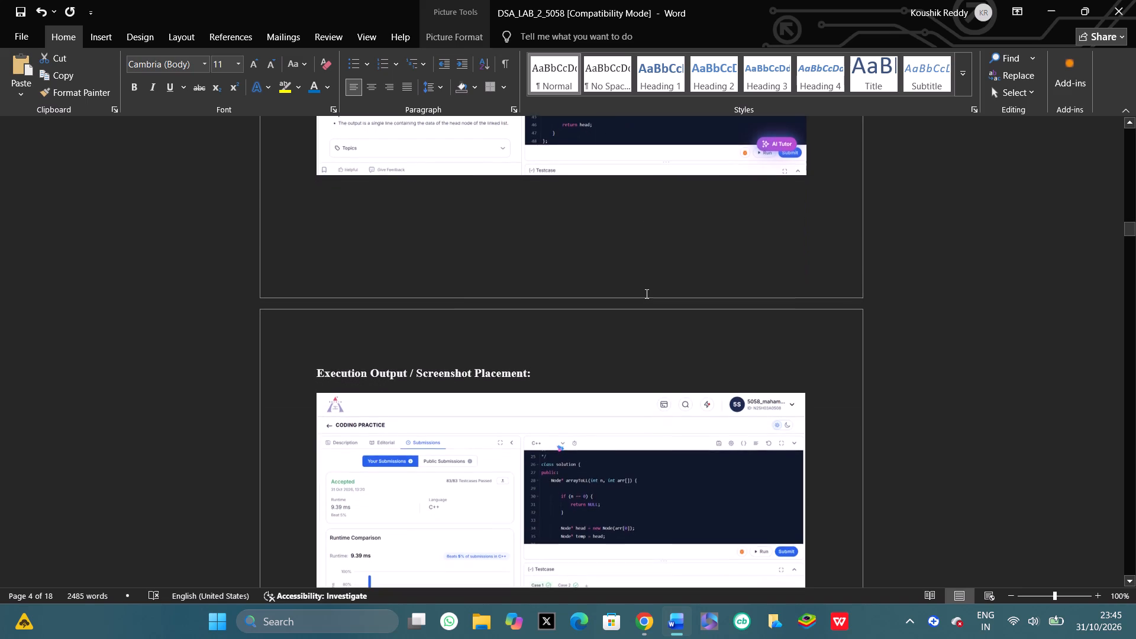
{"action": "scroll", "coordinate": [646, 293], "scroll_direction": "up", "scroll_amount": 2}
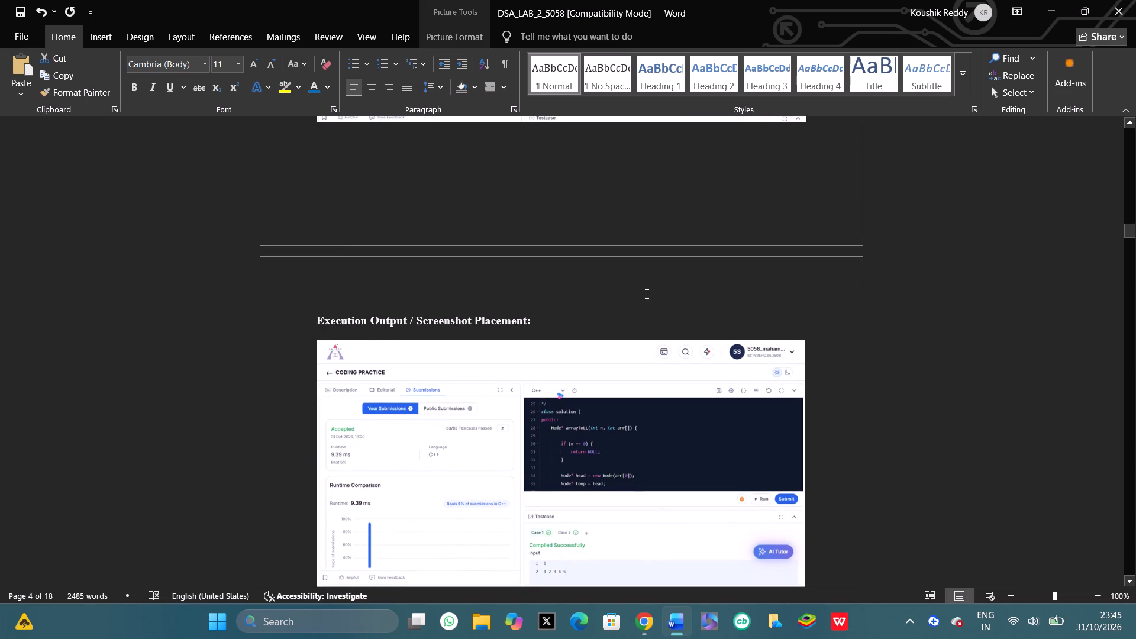
{"action": "scroll", "coordinate": [646, 293], "scroll_direction": "up", "scroll_amount": 2}
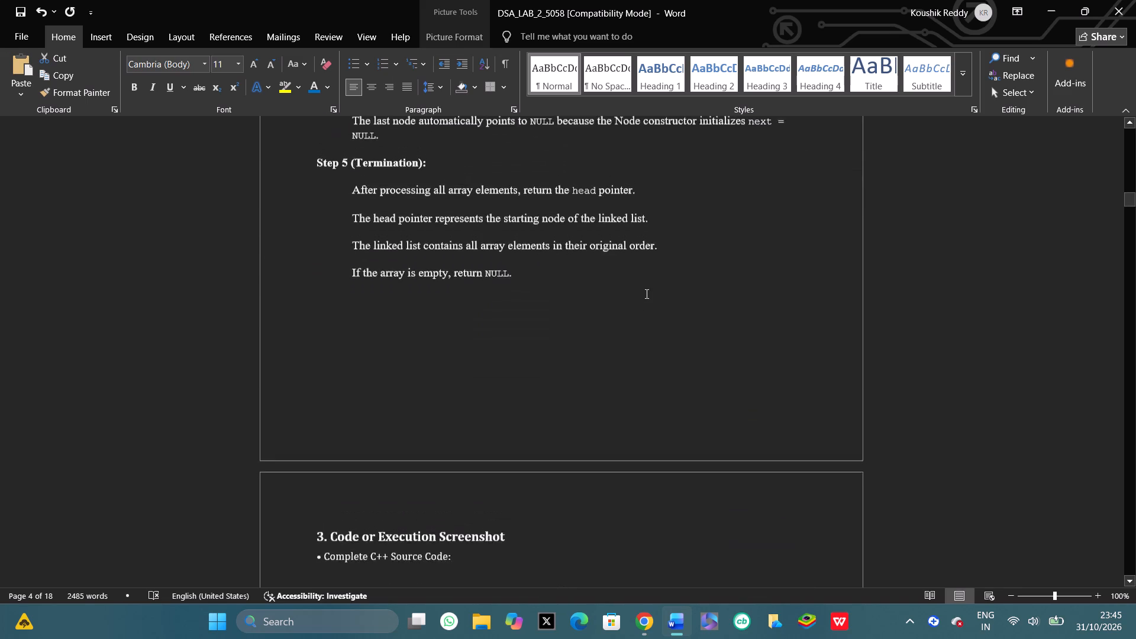
{"action": "scroll", "coordinate": [646, 293], "scroll_direction": "down", "scroll_amount": 2}
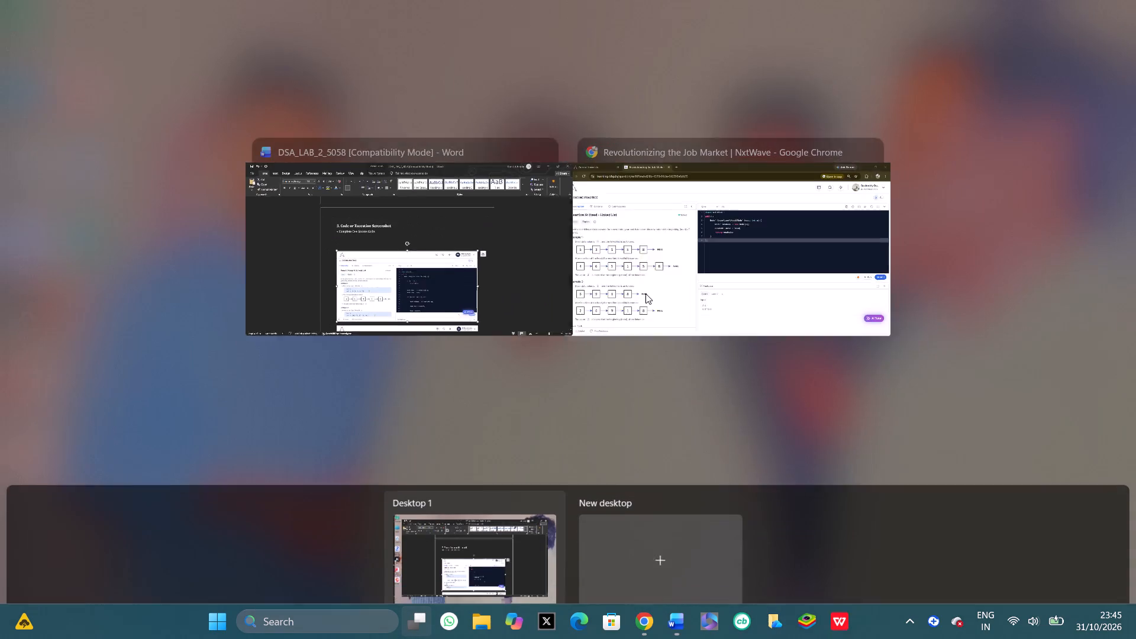
Switch back to Chrome and capture a rectangular snip from the page header down to the first lines of the code editor.
{"action": "left_click", "coordinate": [740, 272]}
{"action": "scroll", "coordinate": [740, 272], "scroll_direction": "up", "scroll_amount": 1}
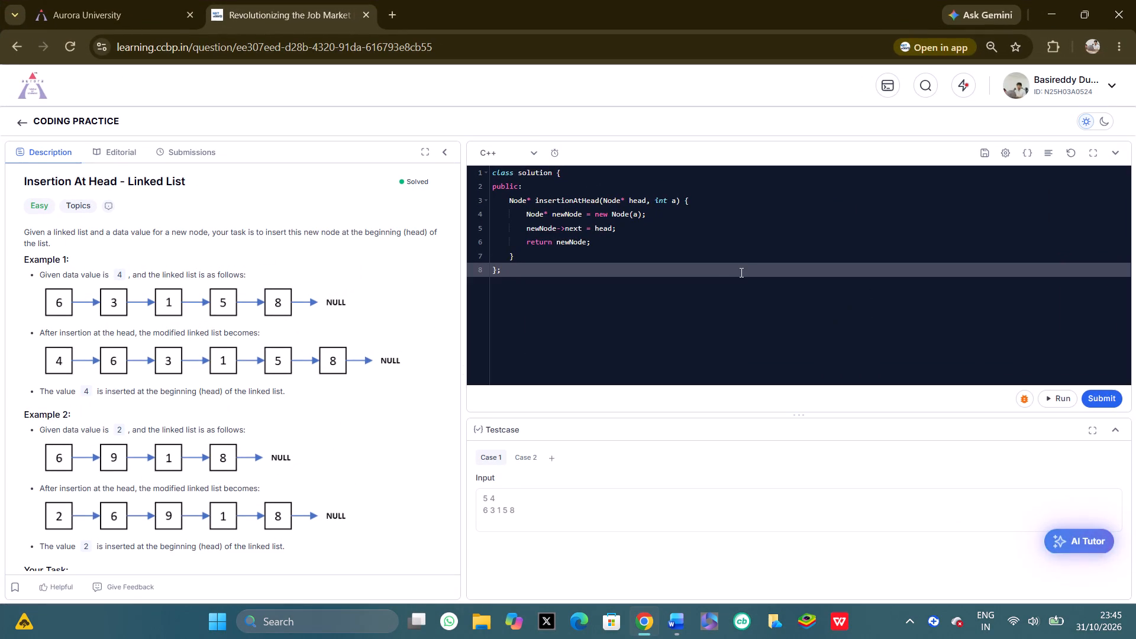
{"action": "scroll", "coordinate": [740, 272], "scroll_direction": "up", "scroll_amount": 1}
{"action": "left_click", "coordinate": [457, 233]}
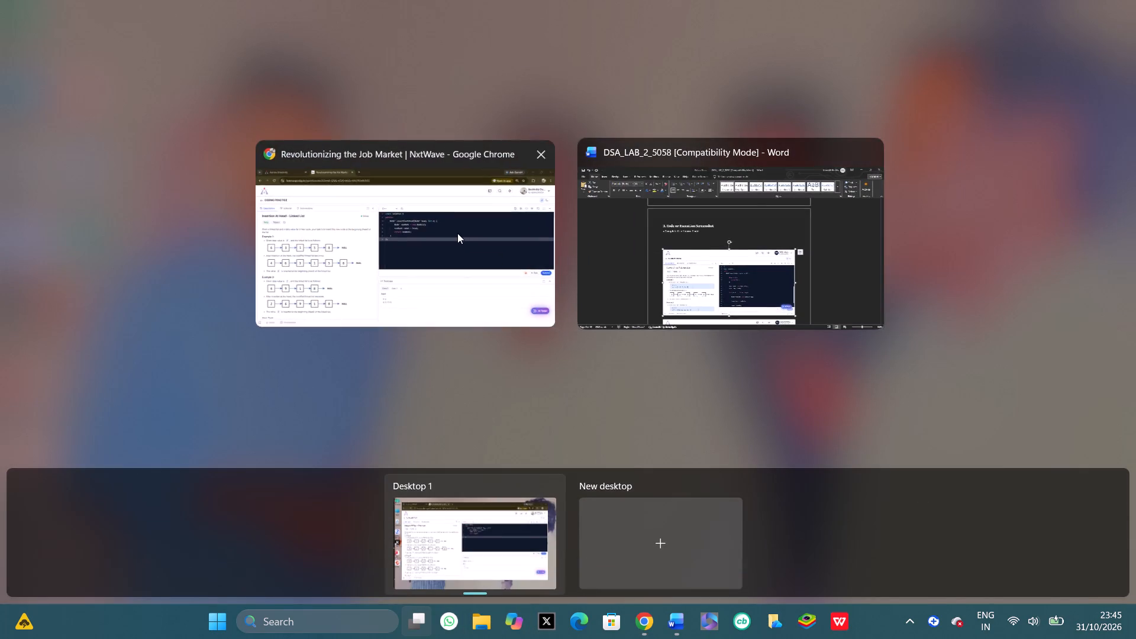
{"action": "key", "text": "Print"}
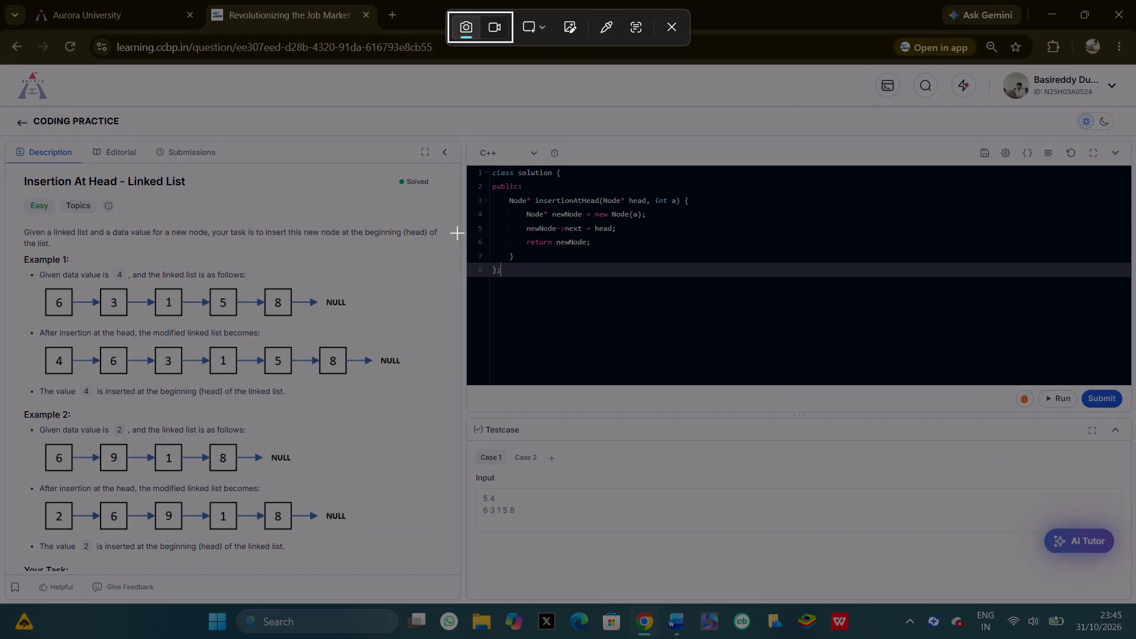
{"action": "left_click", "coordinate": [540, 20]}
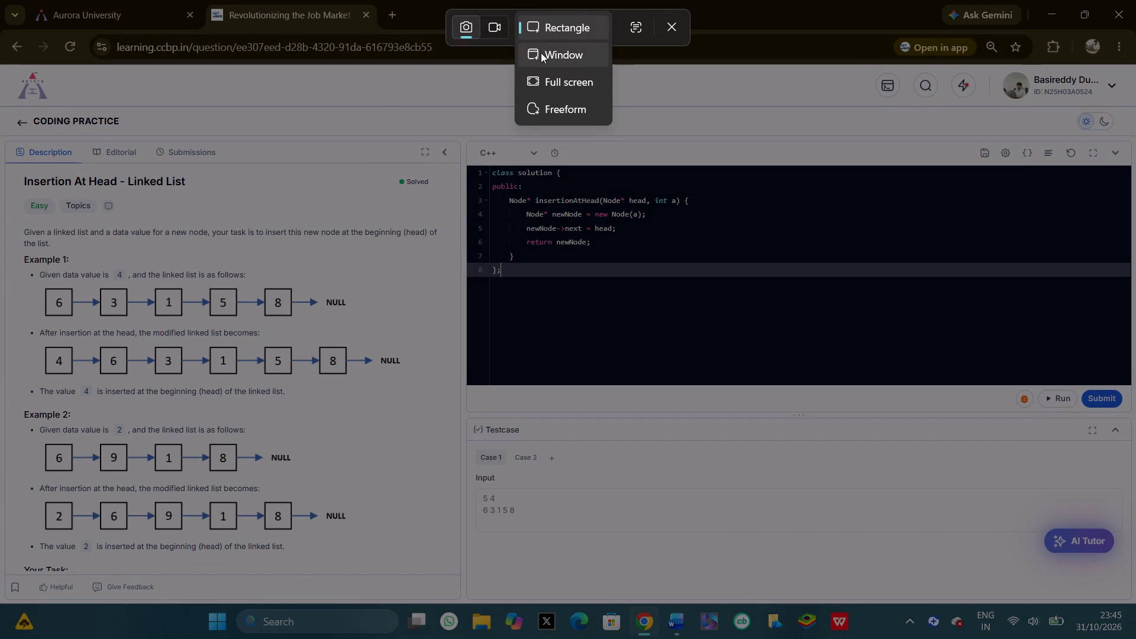
{"action": "left_click", "coordinate": [572, 35]}
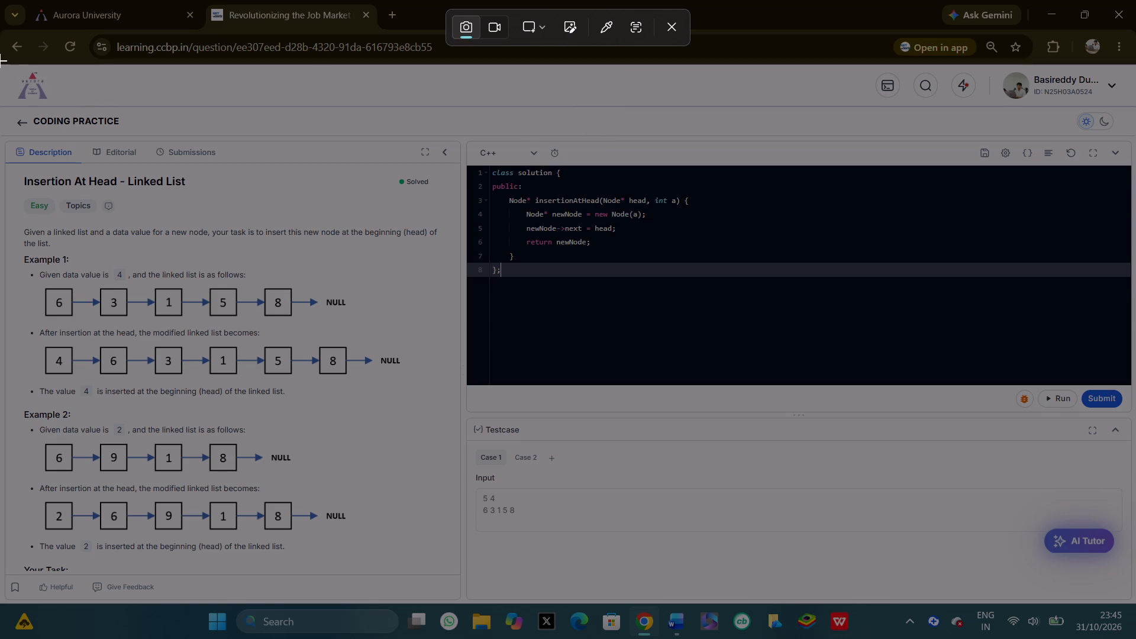
{"action": "left_click_drag", "start_coordinate": [0, 61], "coordinate": [453, 106]}
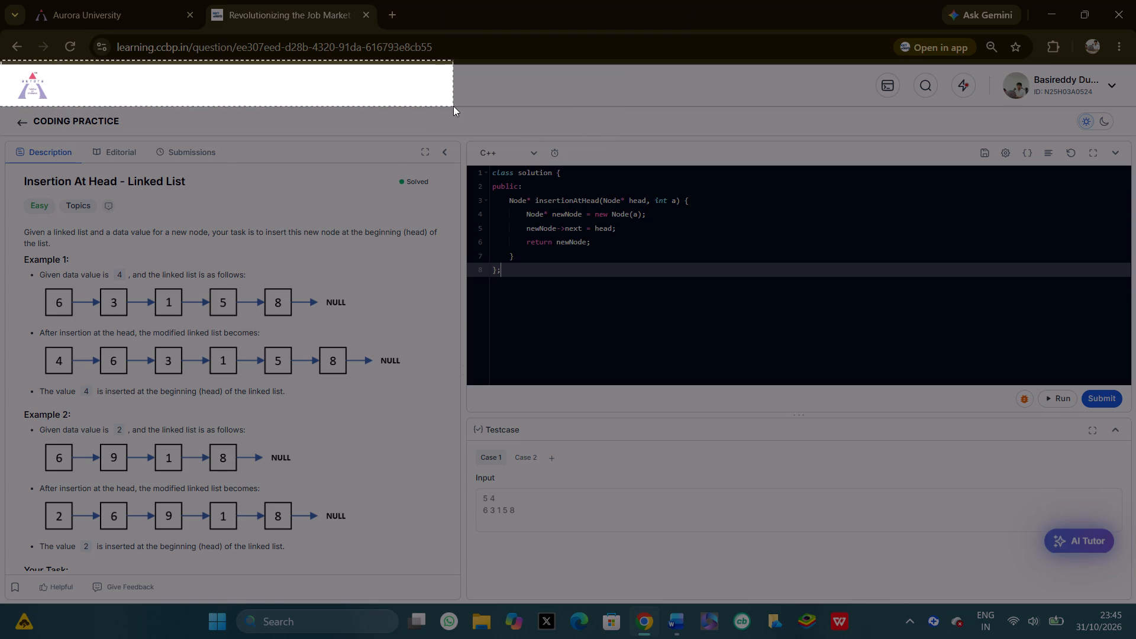
{"action": "left_click_drag", "start_coordinate": [453, 106], "coordinate": [669, 103]}
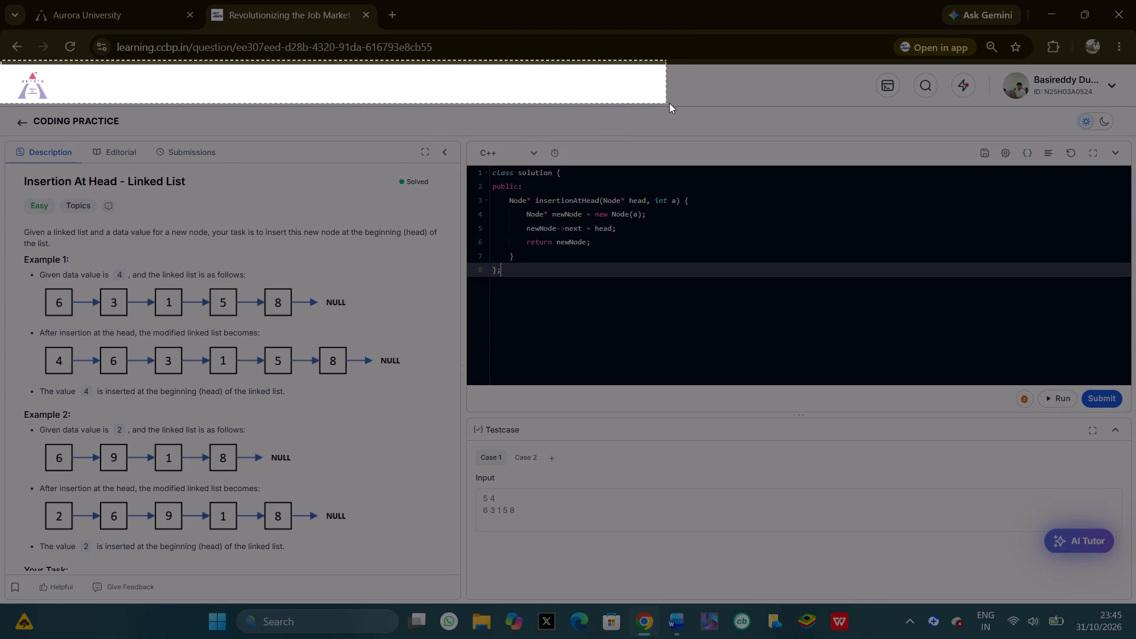
{"action": "left_click_drag", "start_coordinate": [669, 103], "coordinate": [870, 102]}
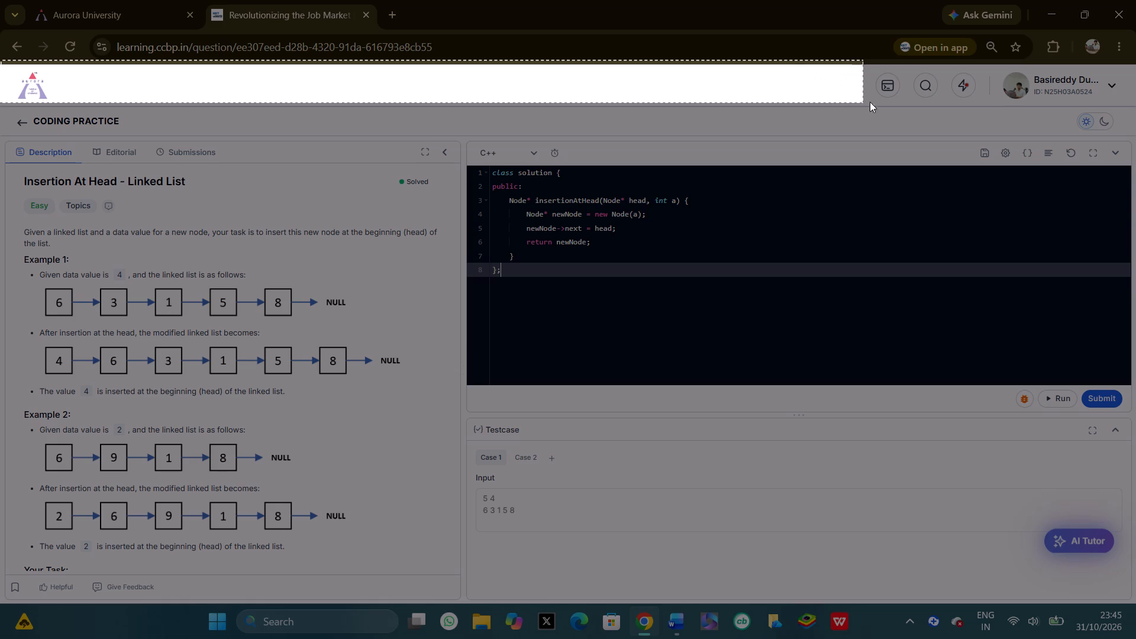
{"action": "left_click_drag", "start_coordinate": [870, 102], "coordinate": [650, 269]}
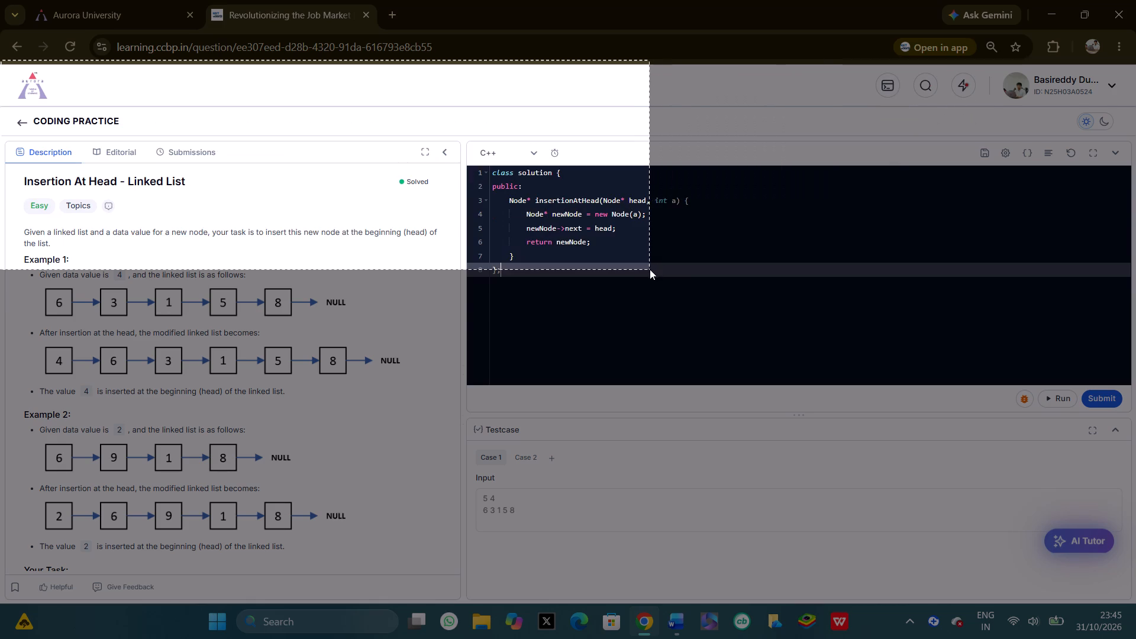
{"action": "left_click_drag", "start_coordinate": [650, 269], "coordinate": [676, 214]}
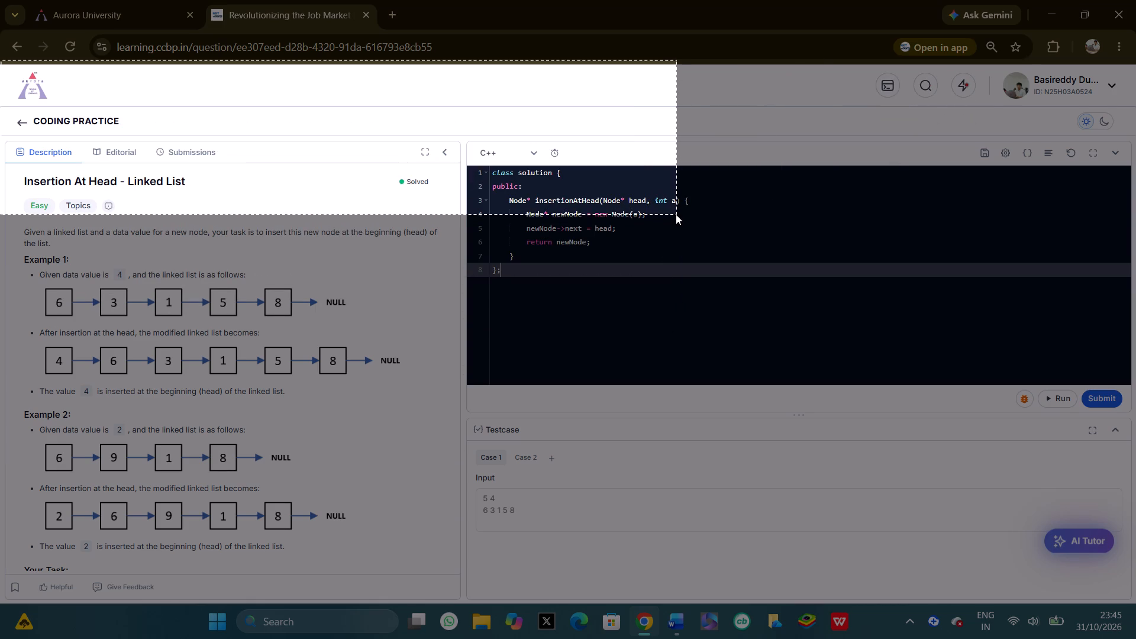
{"action": "left_click_drag", "start_coordinate": [676, 214], "coordinate": [756, 208]}
{"action": "key", "text": "Delete"}
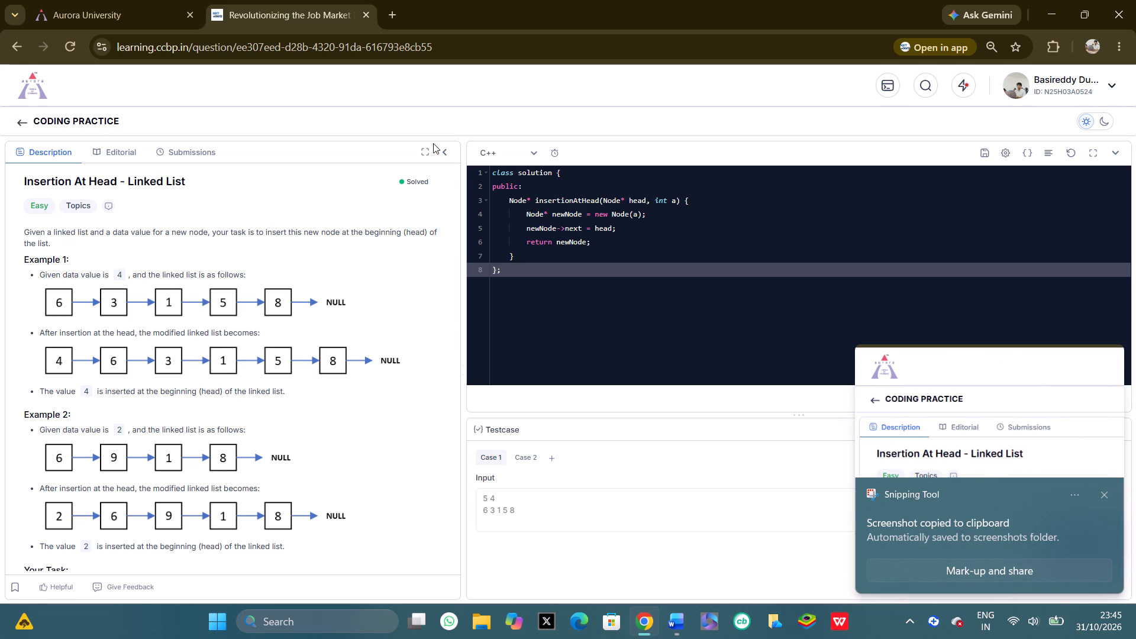
Capture a rectangular snip of only the full-width page header strip, from the Aurora logo to the profile name.
{"action": "key", "text": "Print"}
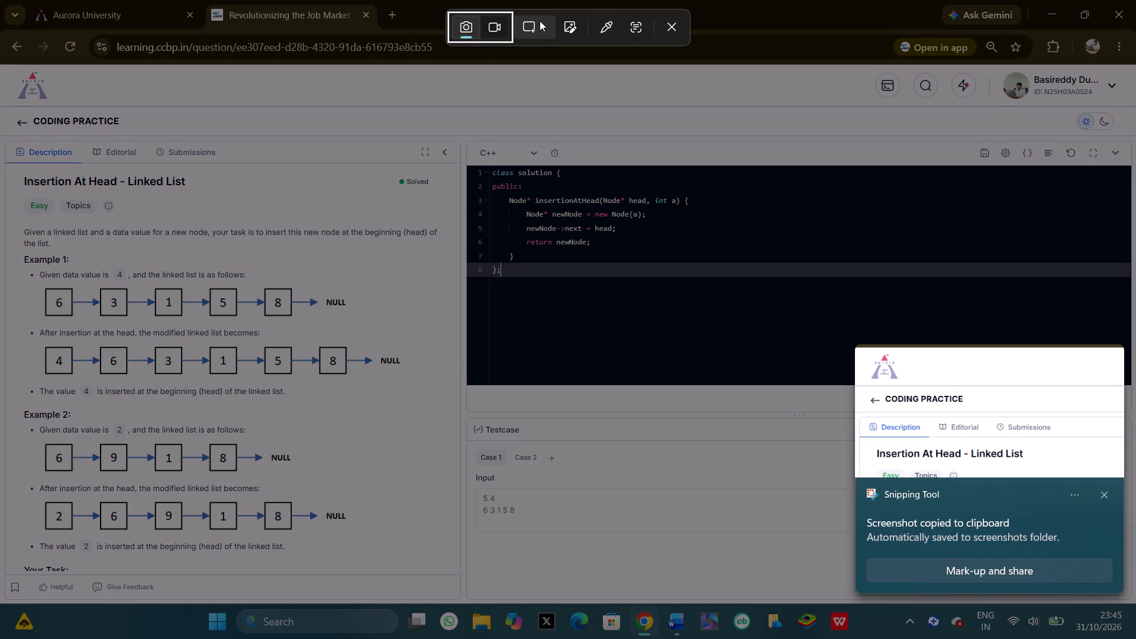
{"action": "left_click", "coordinate": [541, 22]}
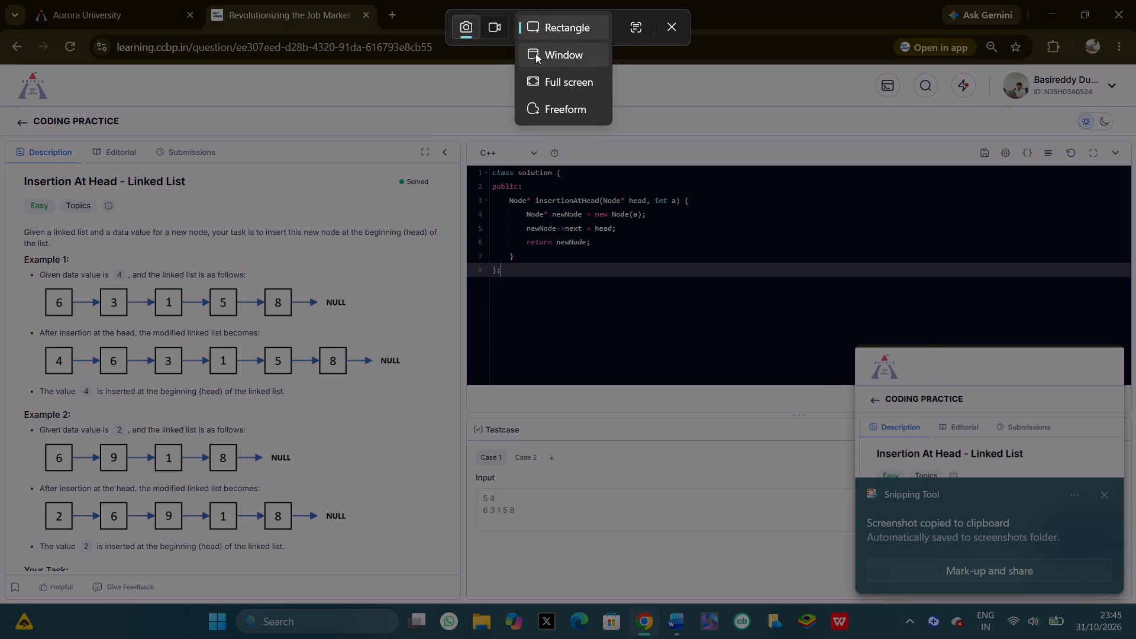
{"action": "left_click", "coordinate": [575, 31]}
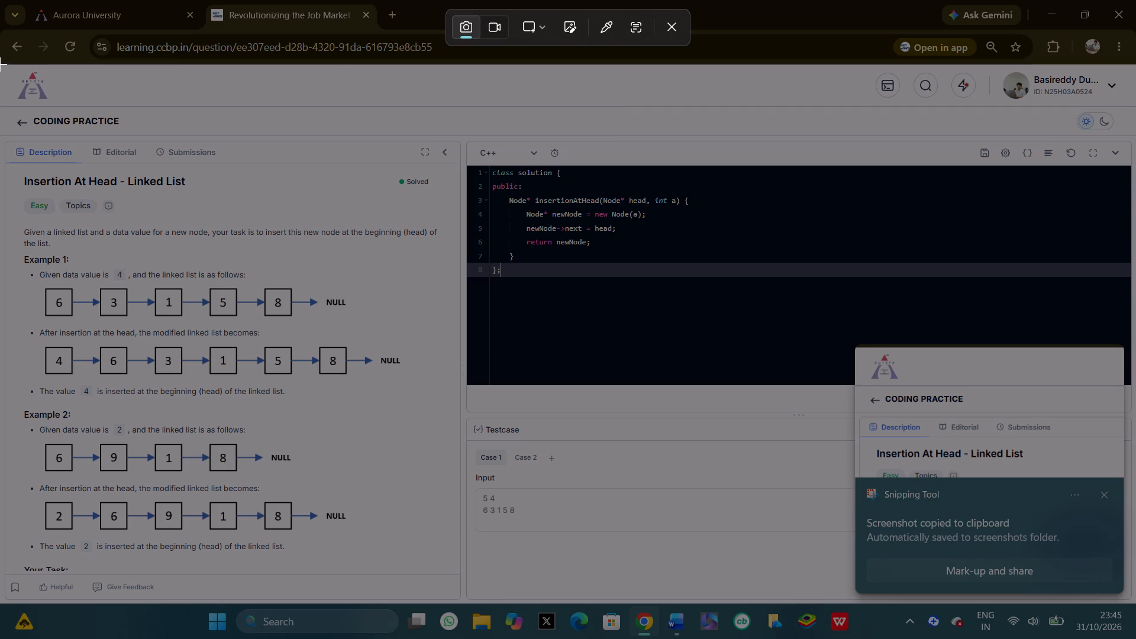
{"action": "left_click_drag", "start_coordinate": [0, 62], "coordinate": [189, 75]}
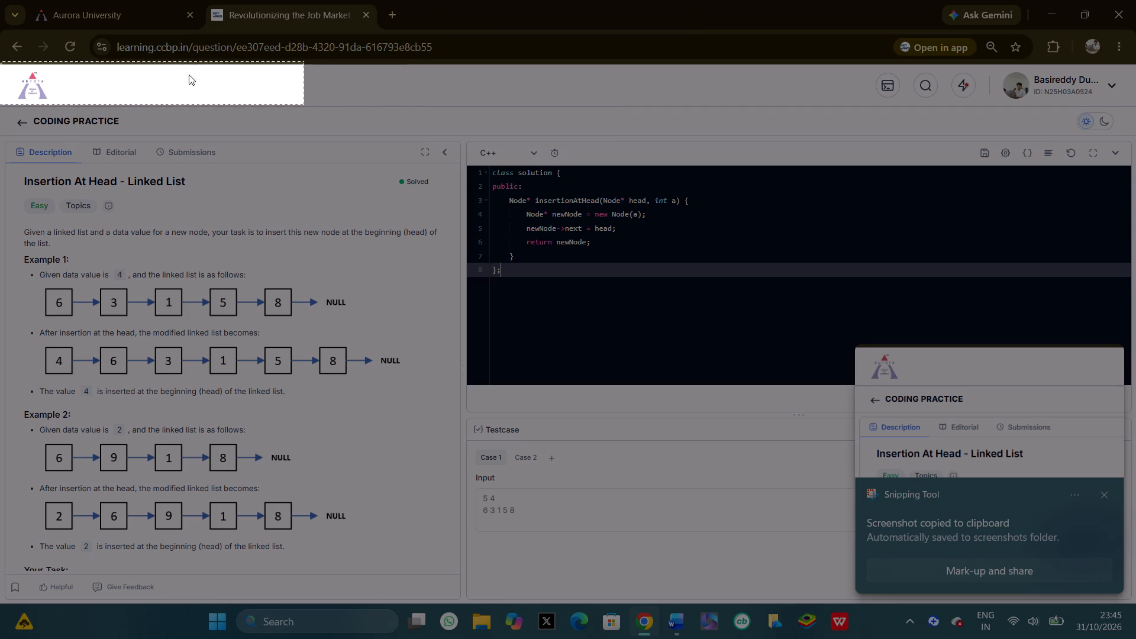
{"action": "left_click_drag", "start_coordinate": [189, 75], "coordinate": [0, 53]}
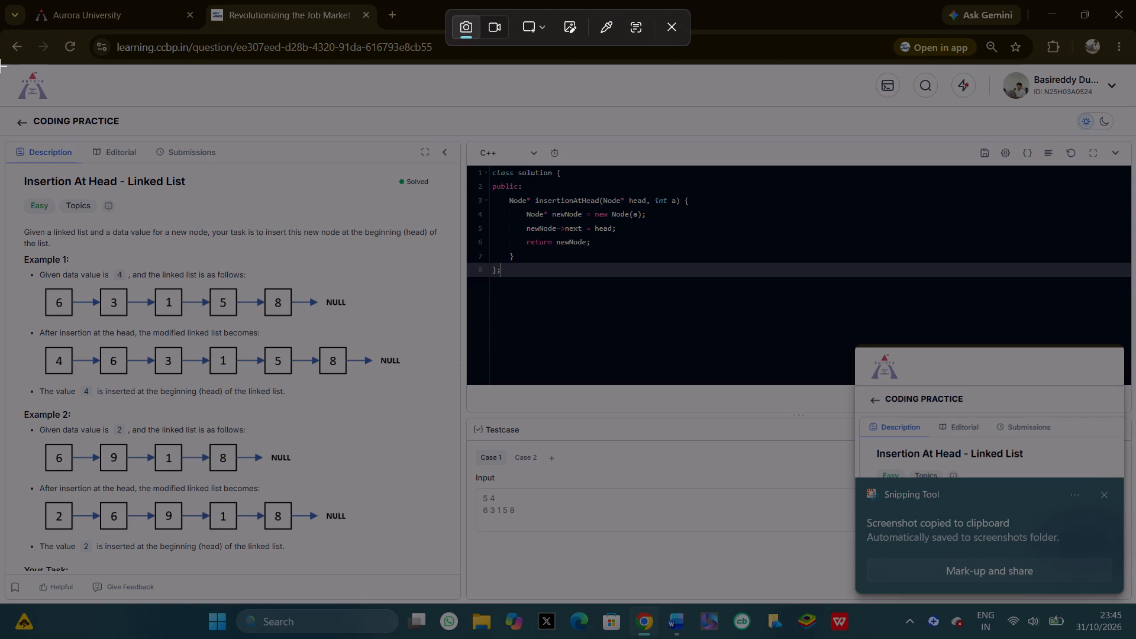
{"action": "left_click_drag", "start_coordinate": [0, 65], "coordinate": [372, 86]}
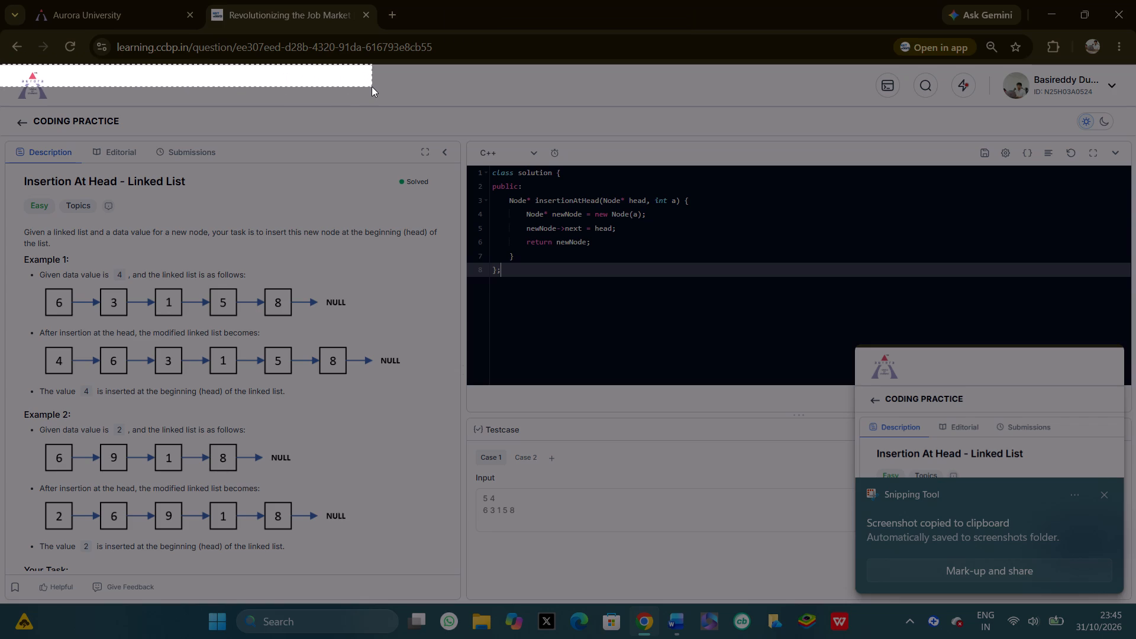
{"action": "left_click_drag", "start_coordinate": [372, 86], "coordinate": [456, 79]}
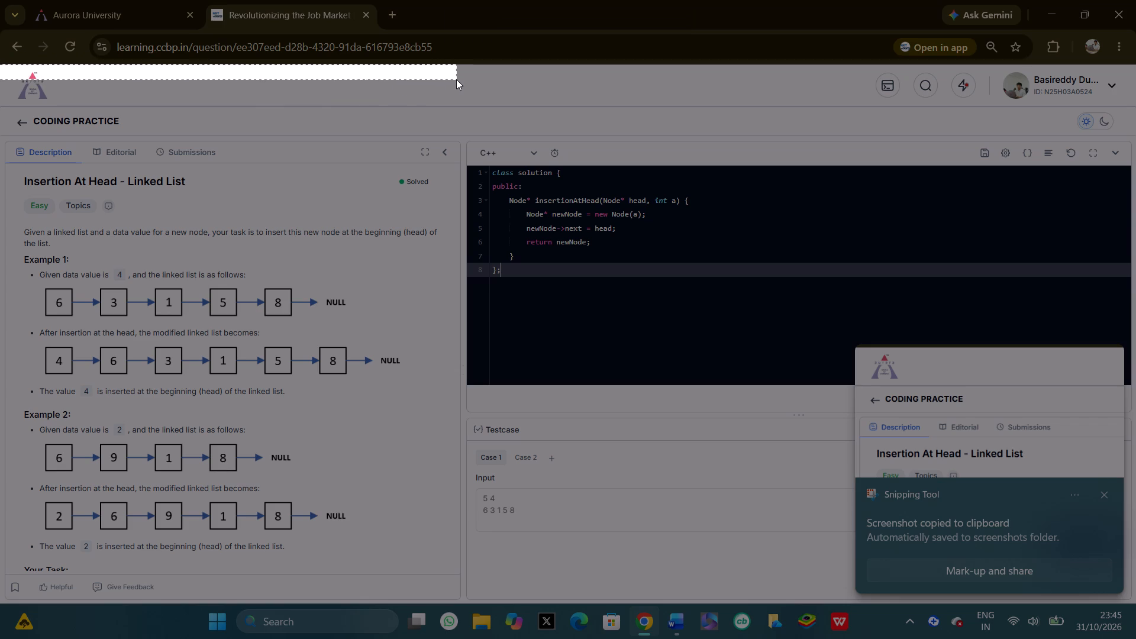
{"action": "left_click_drag", "start_coordinate": [456, 79], "coordinate": [621, 104]}
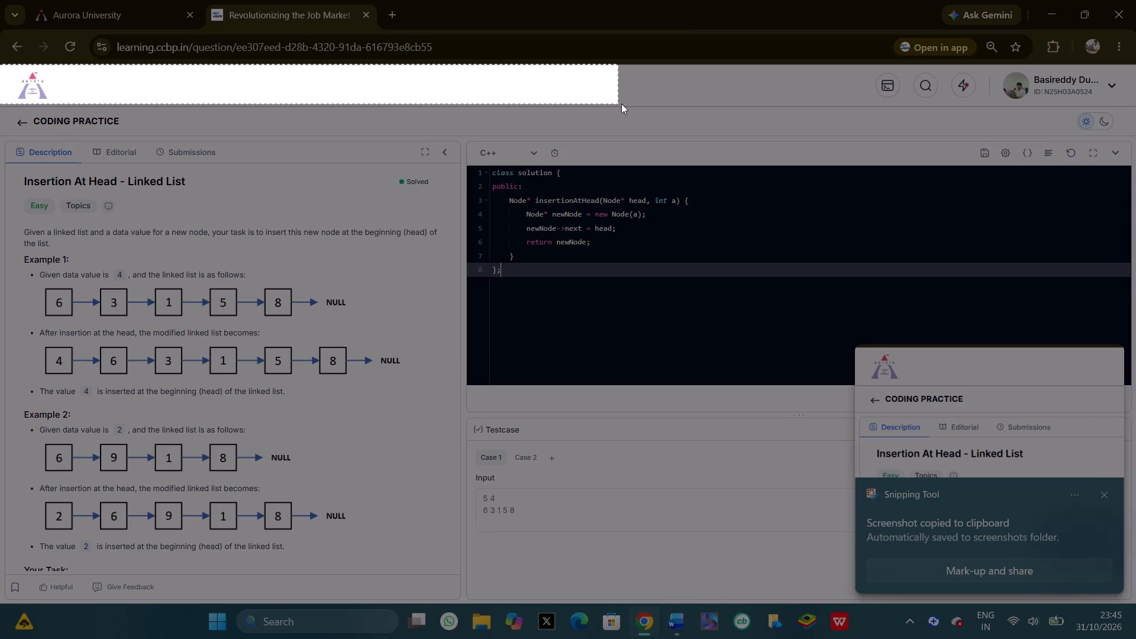
{"action": "left_click_drag", "start_coordinate": [621, 104], "coordinate": [815, 106]}
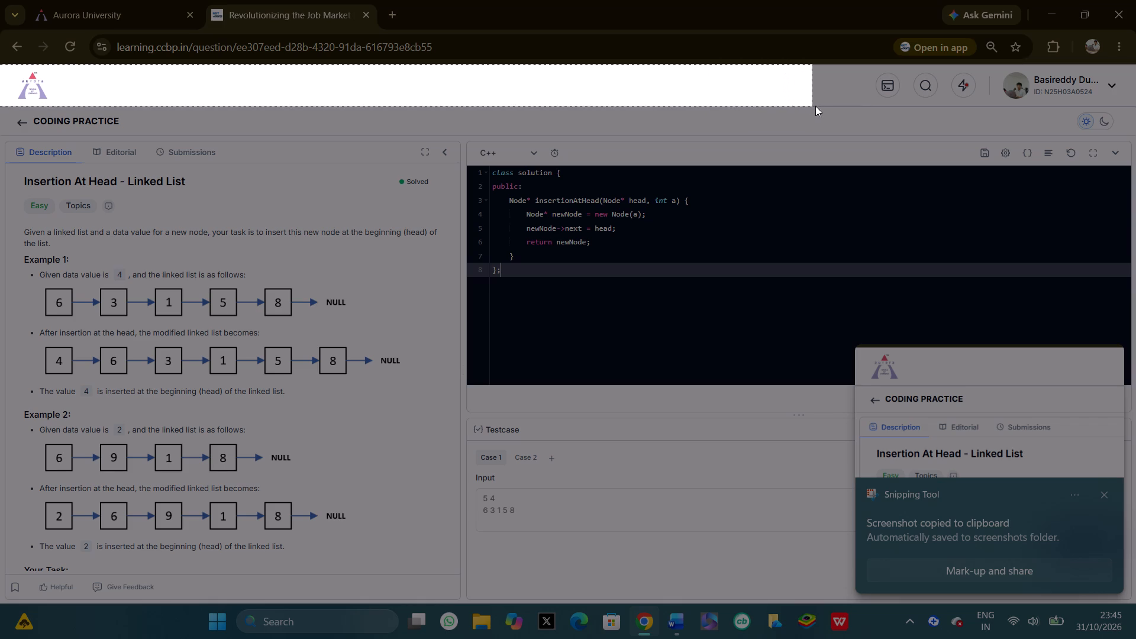
{"action": "left_click_drag", "start_coordinate": [815, 106], "coordinate": [1024, 105]}
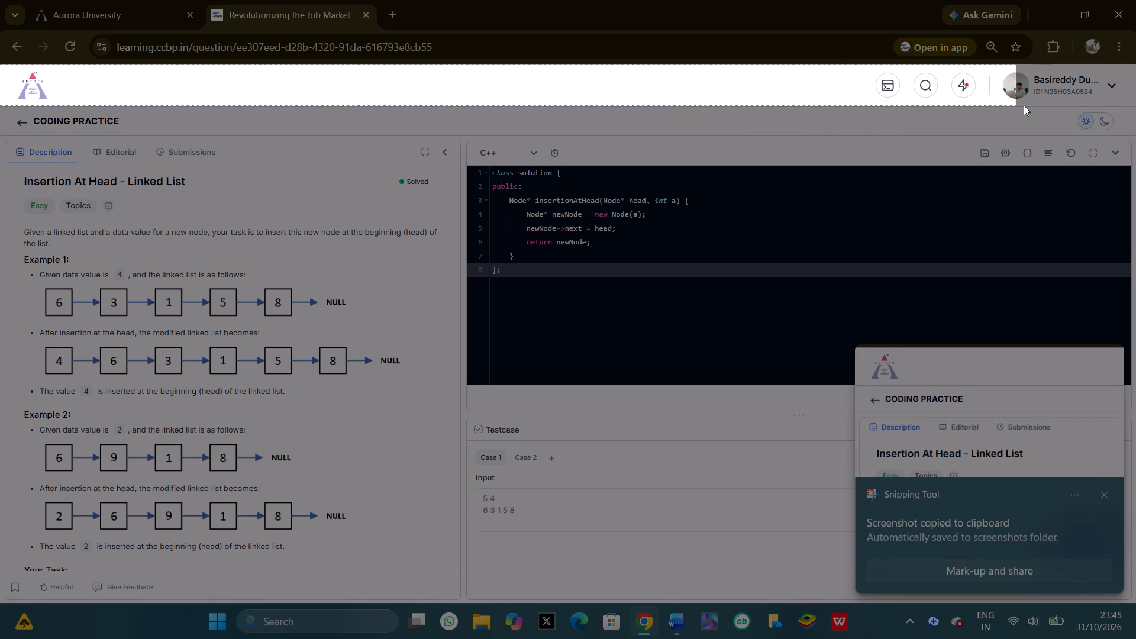
{"action": "left_click_drag", "start_coordinate": [1024, 105], "coordinate": [1135, 103]}
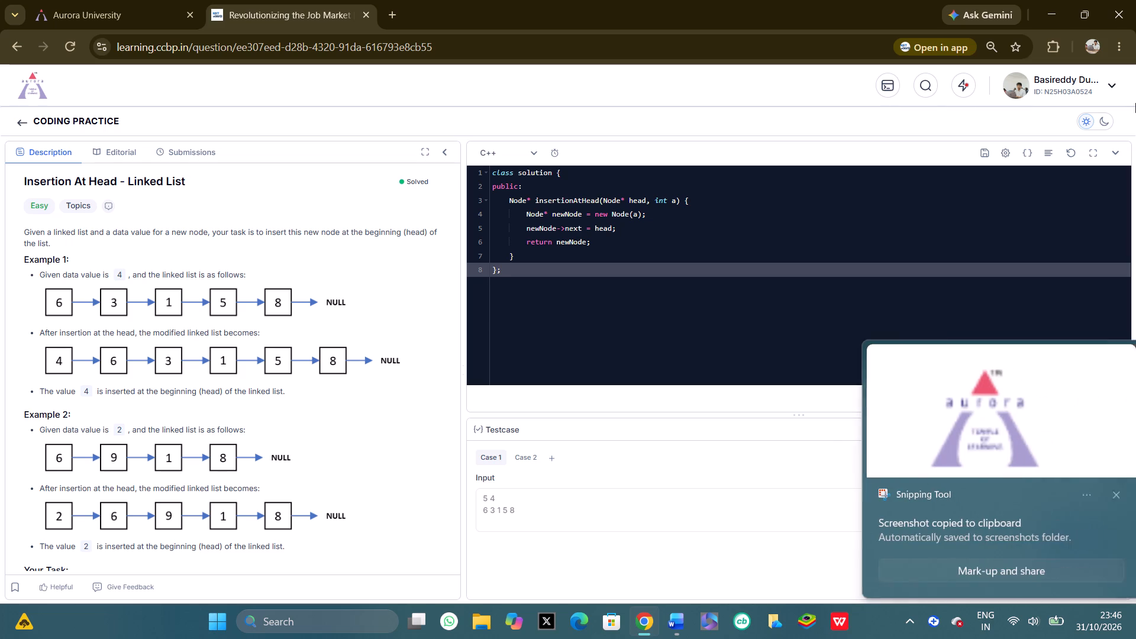
Switch to the DSA_LAB_2_5058 Word document and paste the header snip on the empty line under "Complete C++ Source Code:".
{"action": "left_click", "coordinate": [825, 209]}
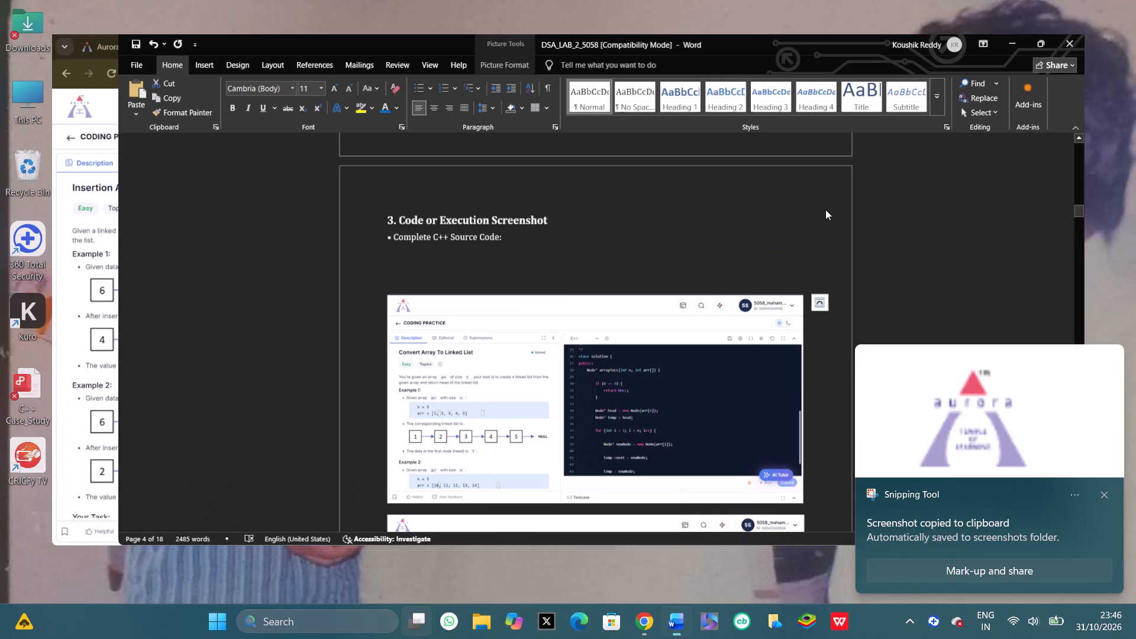
{"action": "scroll", "coordinate": [601, 311], "scroll_direction": "up", "scroll_amount": 4}
{"action": "scroll", "coordinate": [601, 311], "scroll_direction": "down", "scroll_amount": 3}
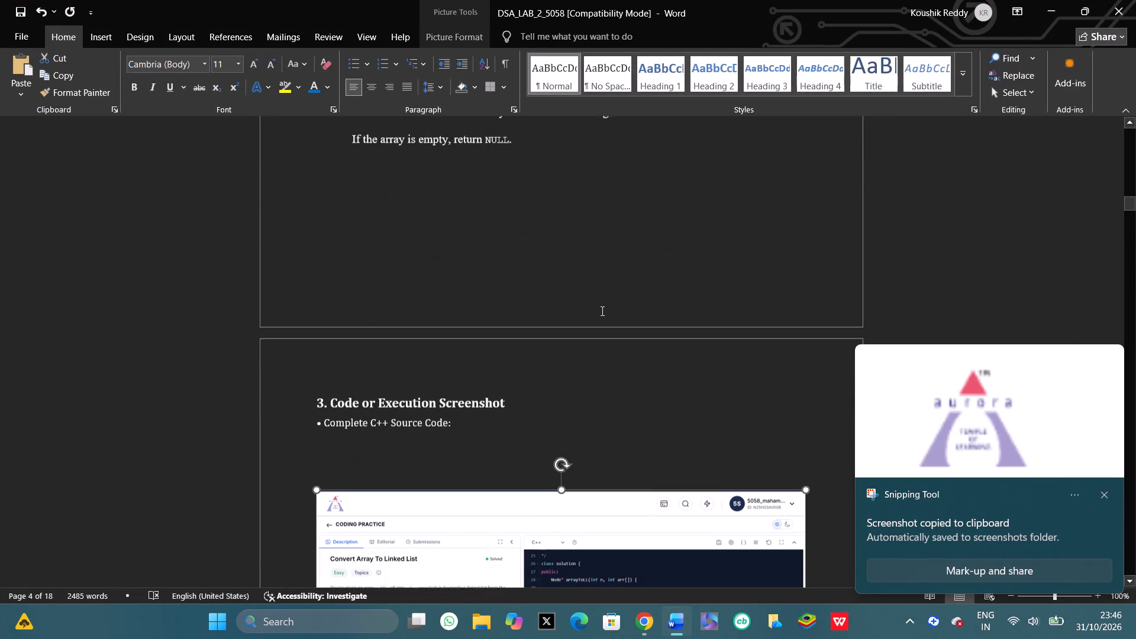
{"action": "scroll", "coordinate": [548, 427], "scroll_direction": "down", "scroll_amount": 1}
{"action": "left_click", "coordinate": [454, 357]}
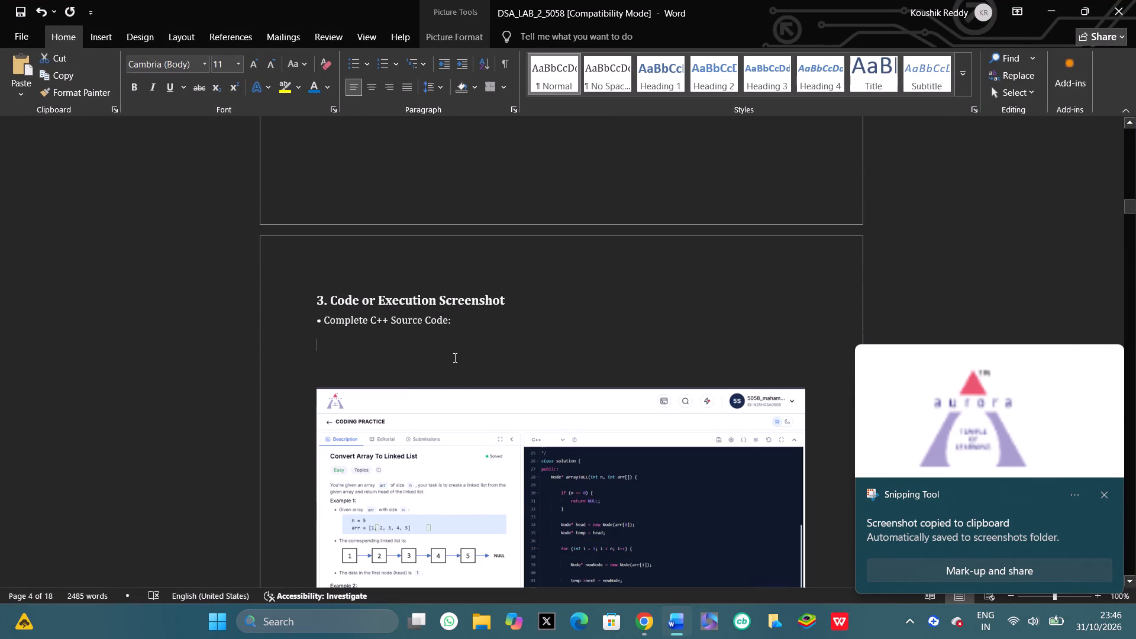
{"action": "key", "text": "ctrl+v"}
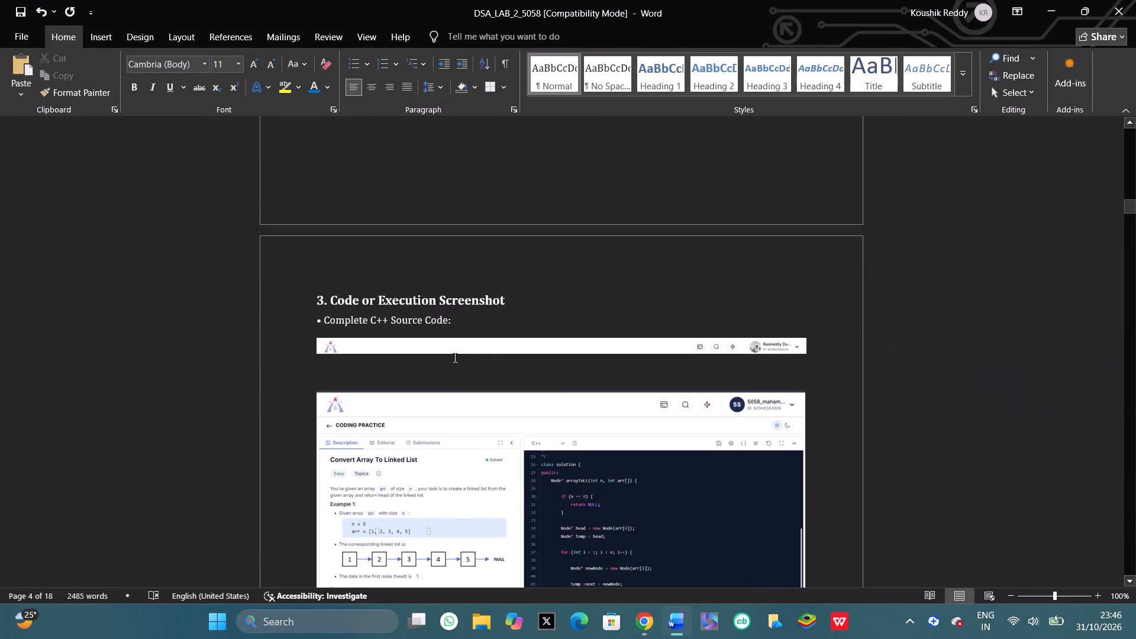
Resize the pasted header strip, making it taller and nearly as wide as the Convert Array To Linked List screenshot below.
{"action": "left_click", "coordinate": [523, 340]}
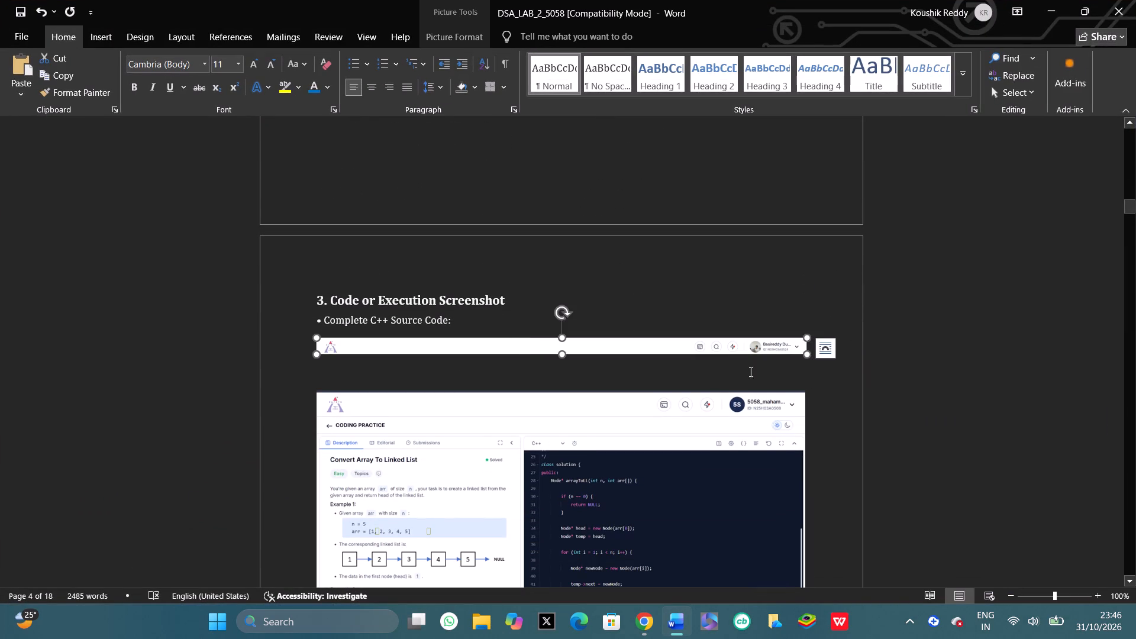
{"action": "left_click_drag", "start_coordinate": [805, 354], "coordinate": [800, 359]}
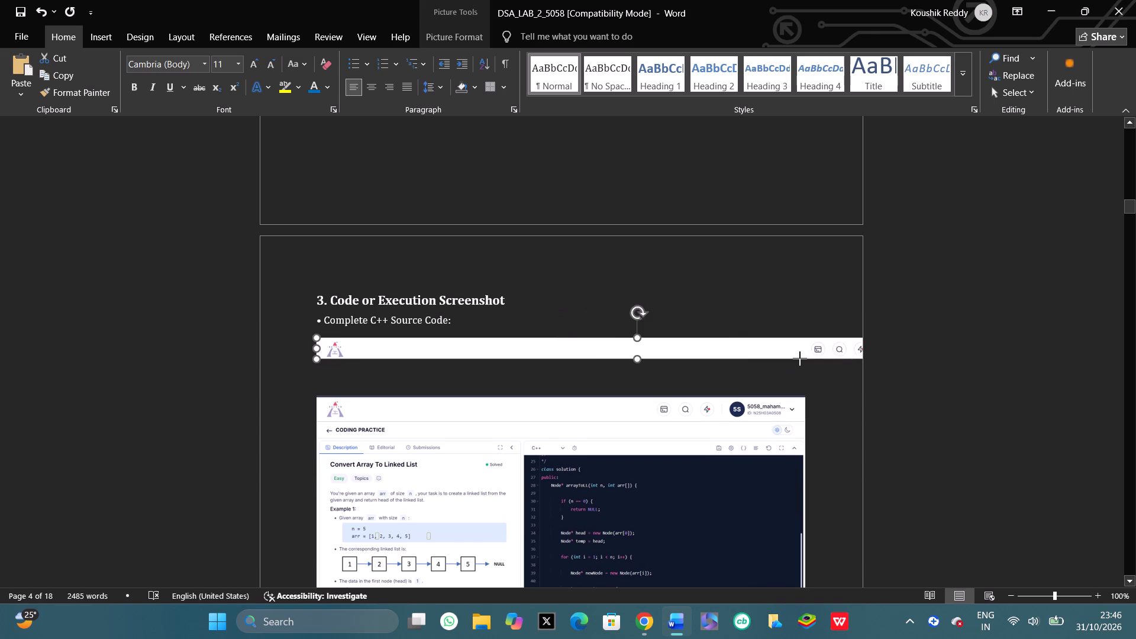
{"action": "left_click_drag", "start_coordinate": [800, 359], "coordinate": [773, 353]}
{"action": "left_click", "coordinate": [547, 355]}
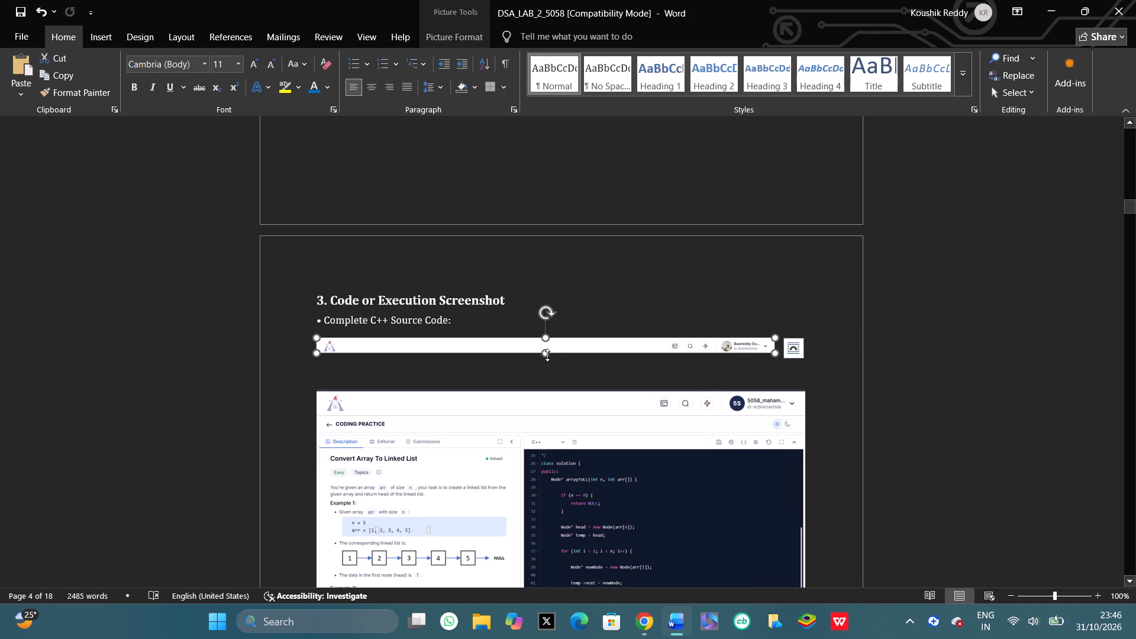
{"action": "left_click_drag", "start_coordinate": [547, 355], "coordinate": [557, 361]}
{"action": "left_click_drag", "start_coordinate": [775, 350], "coordinate": [796, 349]}
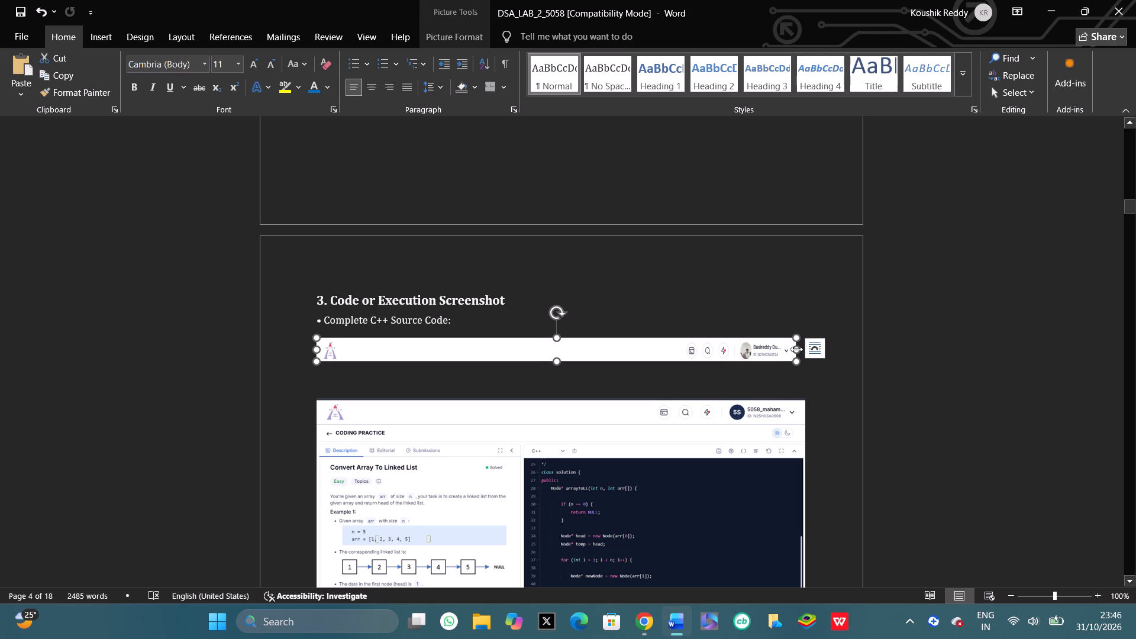
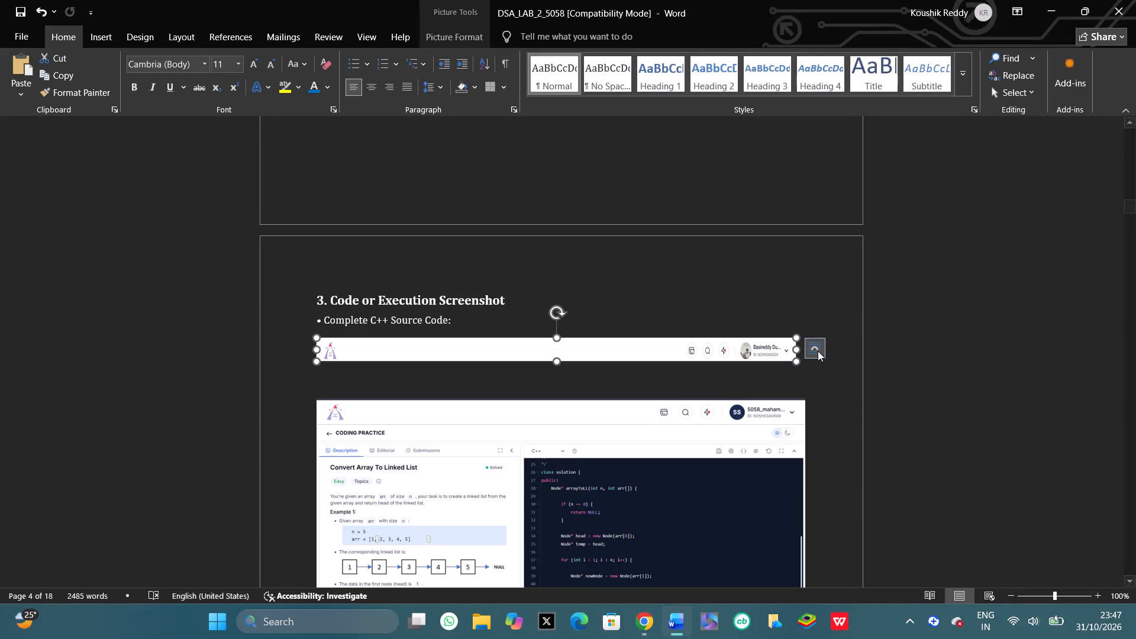
Set the header strip's wrapping to In Front of Text and move it over the header of the Convert Array To Linked List screenshot, left edges aligned.
{"action": "left_click", "coordinate": [816, 349]}
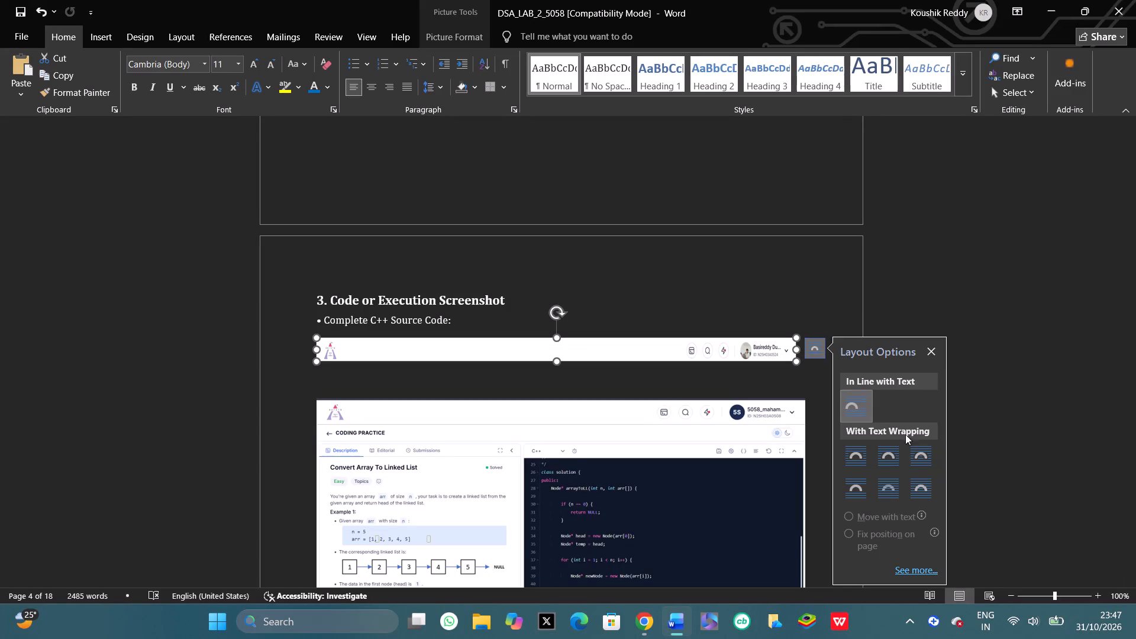
{"action": "left_click", "coordinate": [919, 483]}
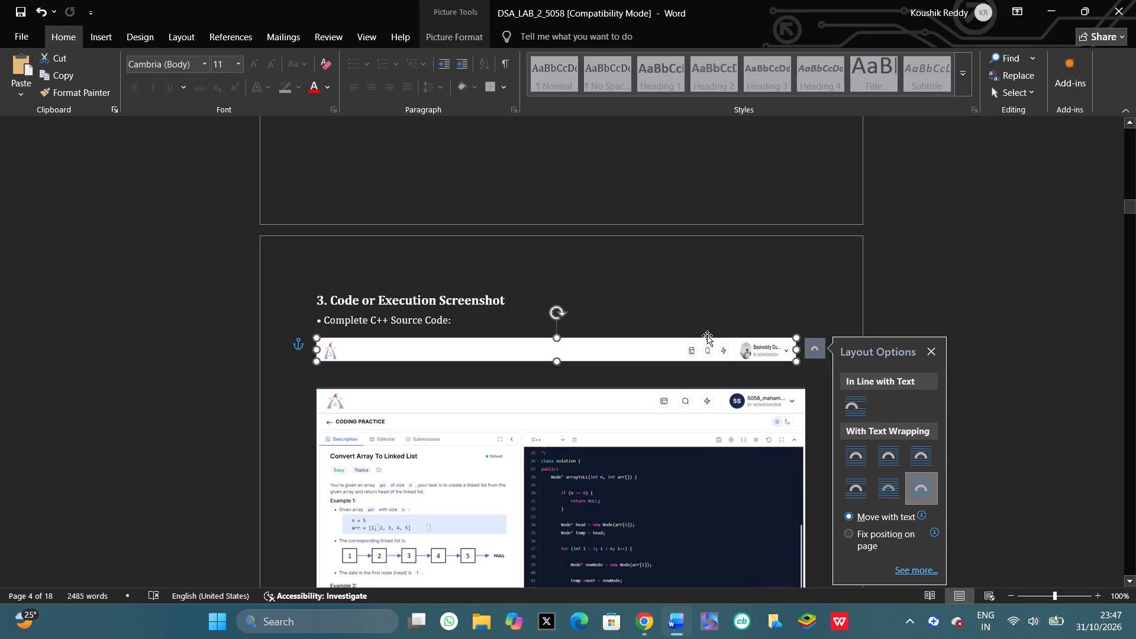
{"action": "left_click_drag", "start_coordinate": [707, 341], "coordinate": [710, 385]}
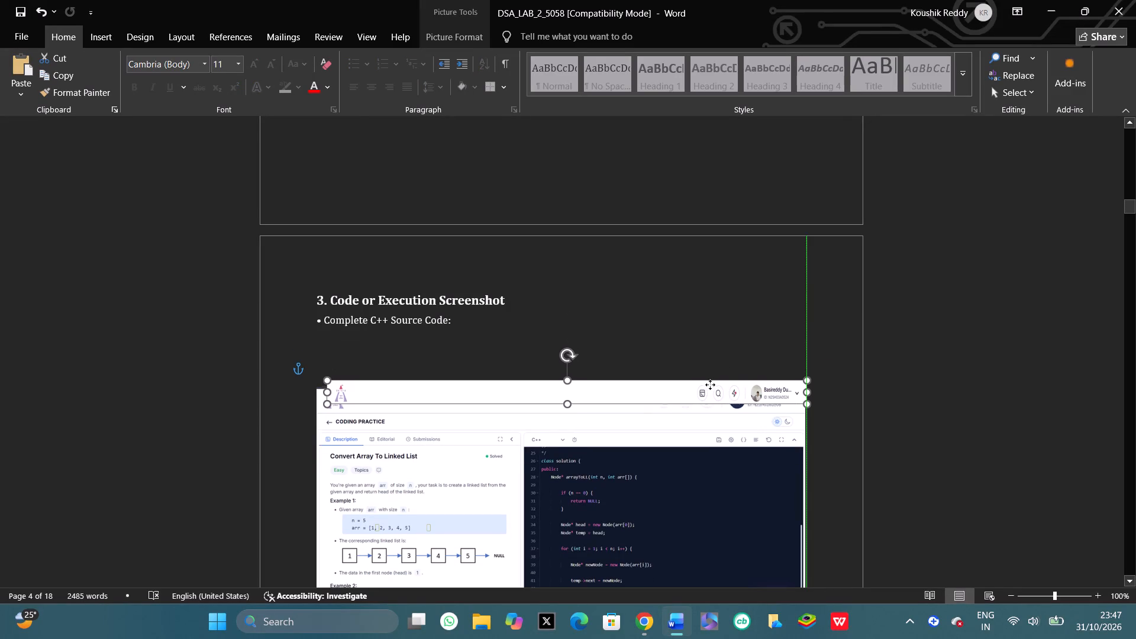
{"action": "left_click_drag", "start_coordinate": [710, 385], "coordinate": [705, 398]}
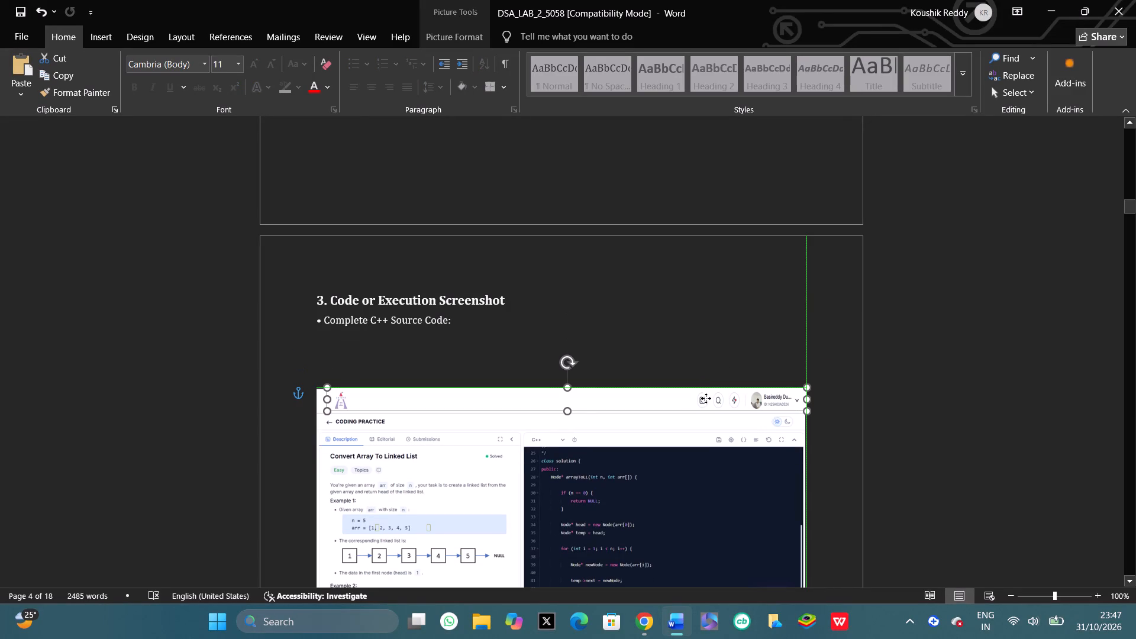
{"action": "left_click_drag", "start_coordinate": [705, 398], "coordinate": [704, 389]}
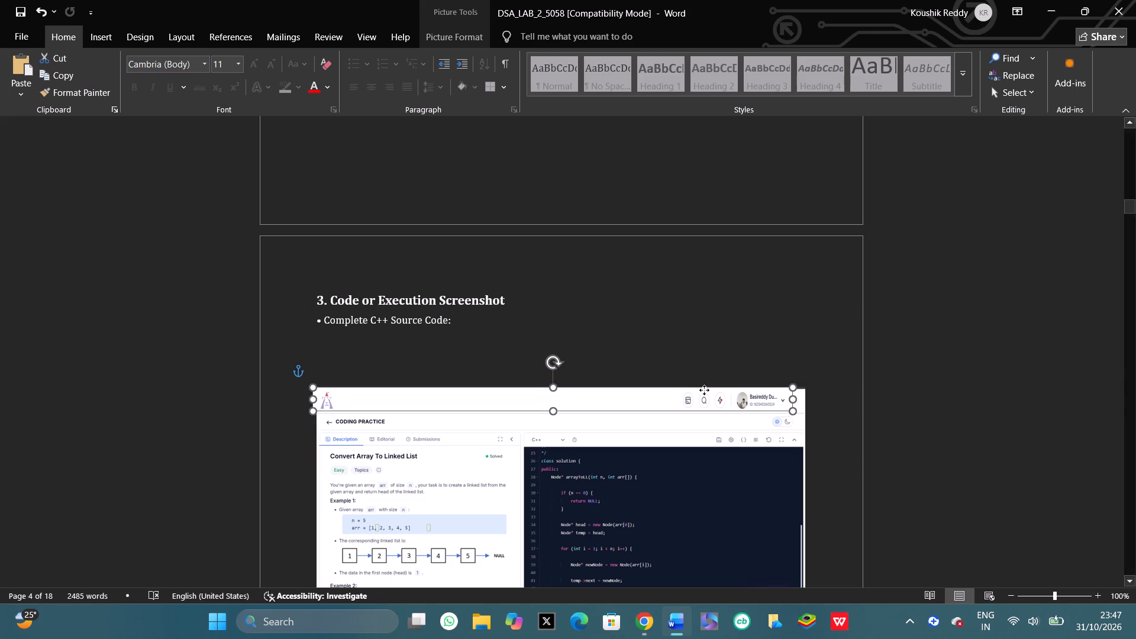
{"action": "left_click_drag", "start_coordinate": [704, 389], "coordinate": [711, 386]}
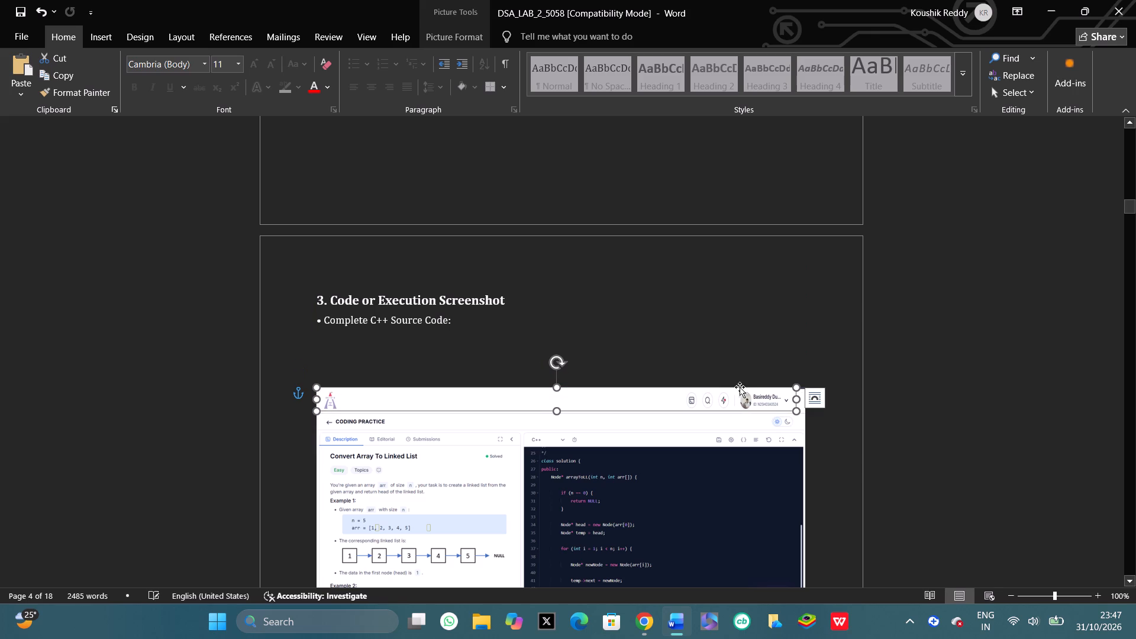
Widen the overlaid header strip until its right edge meets the screenshot's right edge, and deselect it.
{"action": "left_click_drag", "start_coordinate": [798, 398], "coordinate": [805, 398]}
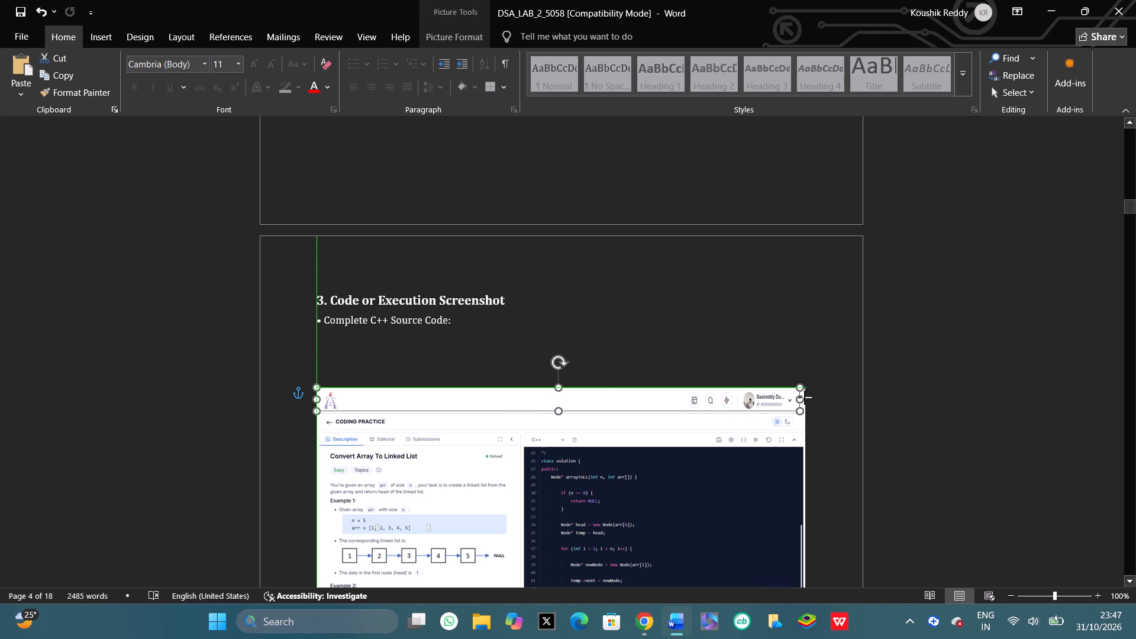
{"action": "left_click_drag", "start_coordinate": [805, 398], "coordinate": [805, 398]}
{"action": "left_click", "coordinate": [805, 360]}
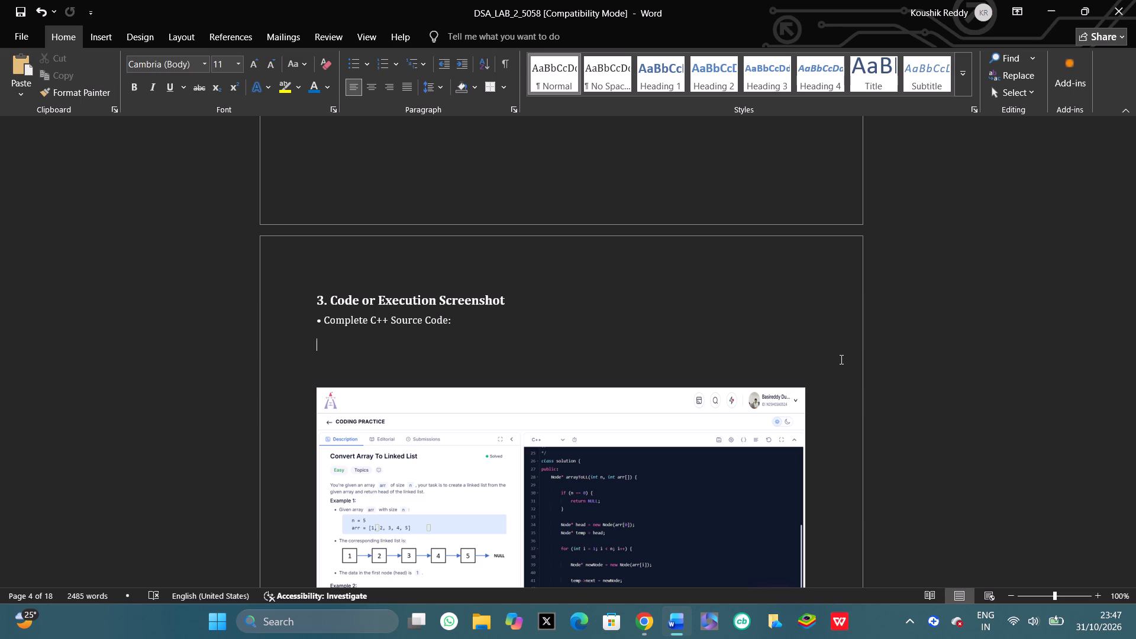
Add two empty lines between the first and second code screenshots and paste the header strip on the lower one.
{"action": "scroll", "coordinate": [840, 359], "scroll_direction": "up", "scroll_amount": 6}
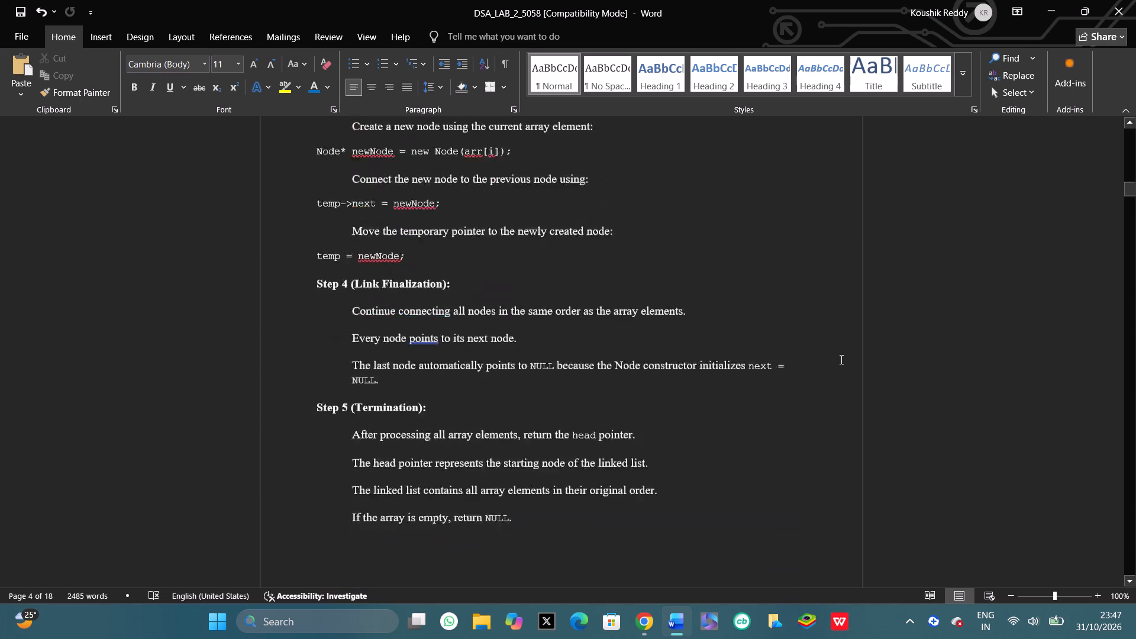
{"action": "scroll", "coordinate": [840, 359], "scroll_direction": "up", "scroll_amount": 5}
{"action": "scroll", "coordinate": [840, 359], "scroll_direction": "down", "scroll_amount": 3}
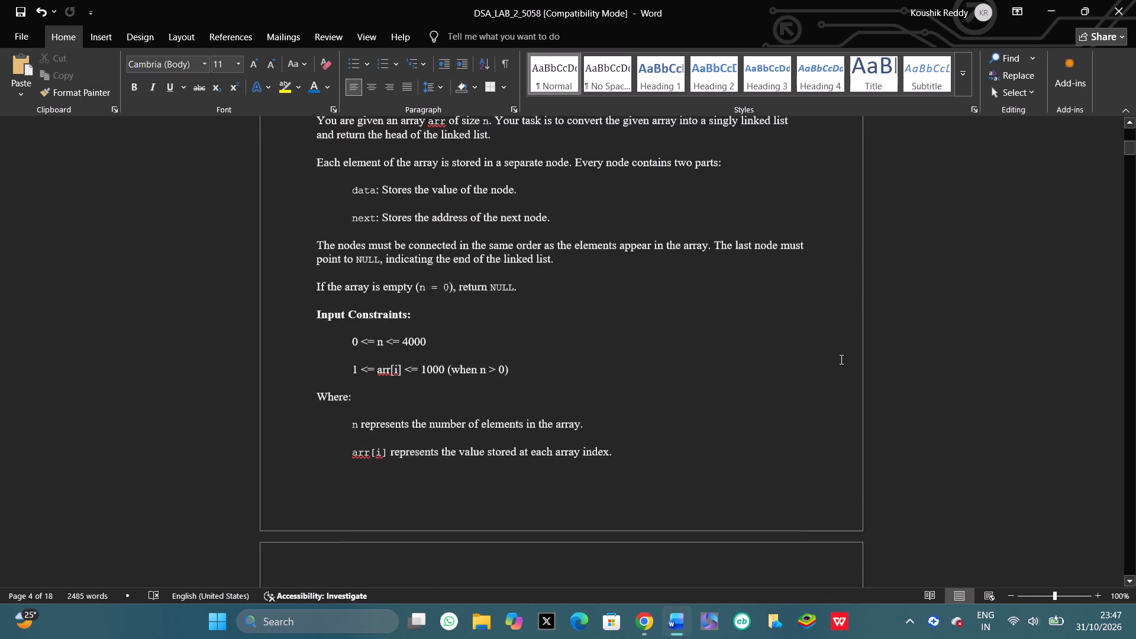
{"action": "scroll", "coordinate": [840, 359], "scroll_direction": "down", "scroll_amount": 4}
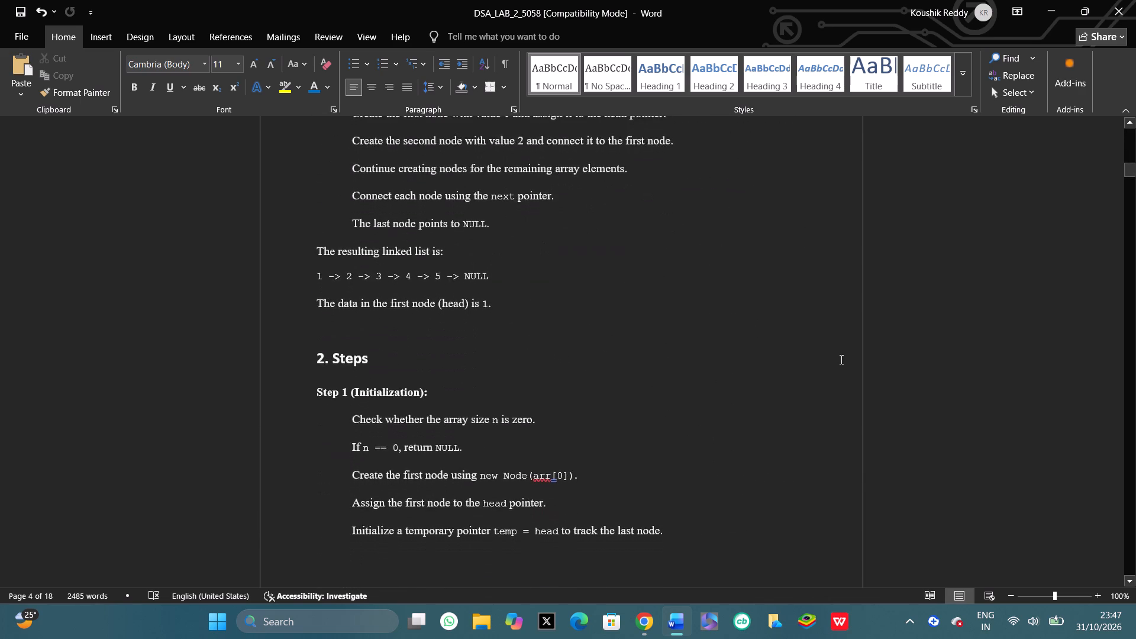
{"action": "scroll", "coordinate": [840, 359], "scroll_direction": "down", "scroll_amount": 10}
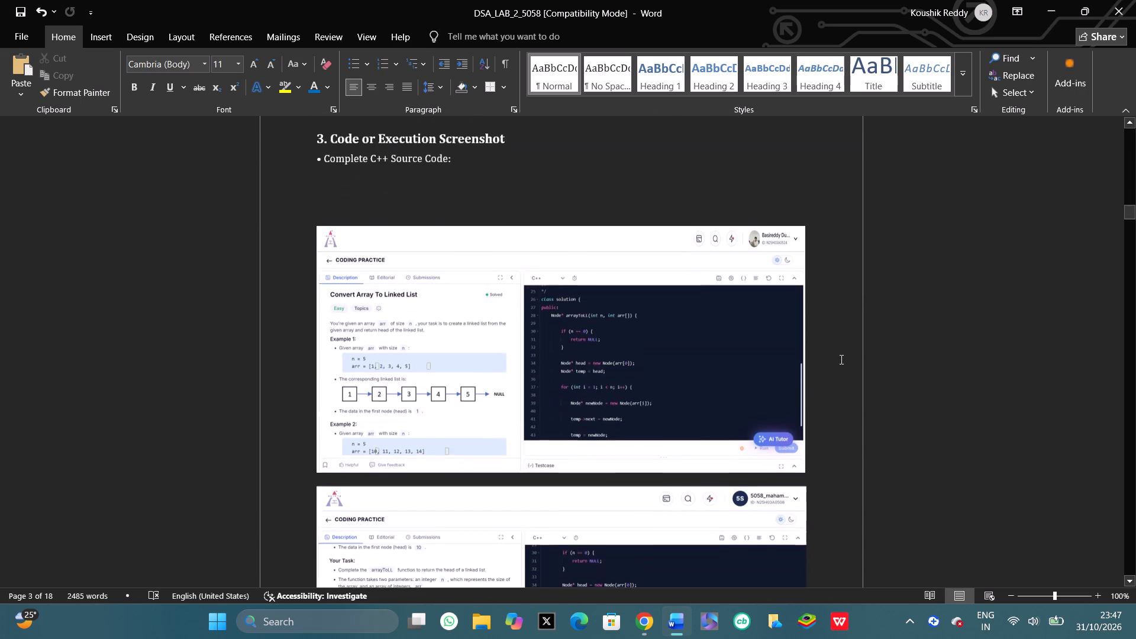
{"action": "scroll", "coordinate": [840, 359], "scroll_direction": "down", "scroll_amount": 1}
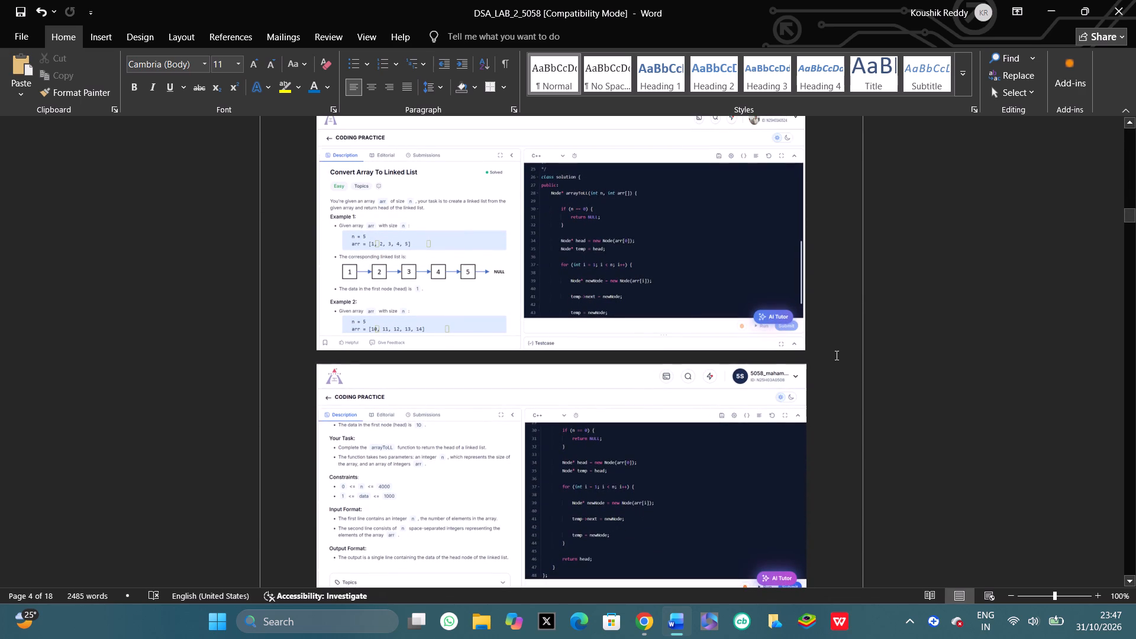
{"action": "left_click", "coordinate": [835, 355]}
{"action": "key", "text": "Return"}
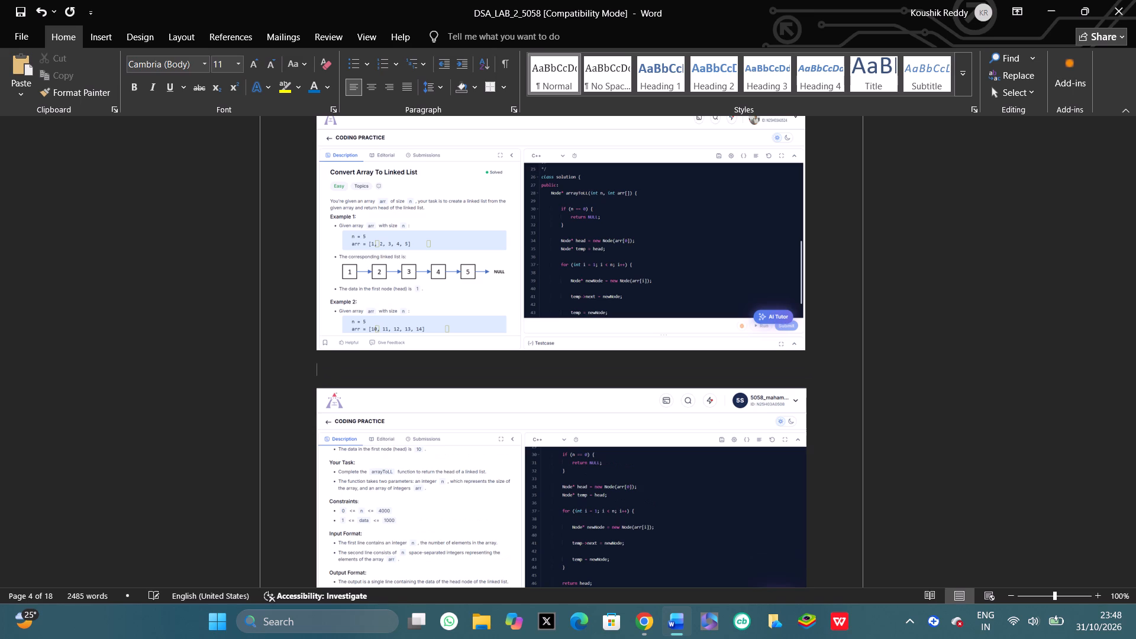
{"action": "key", "text": "Return"}
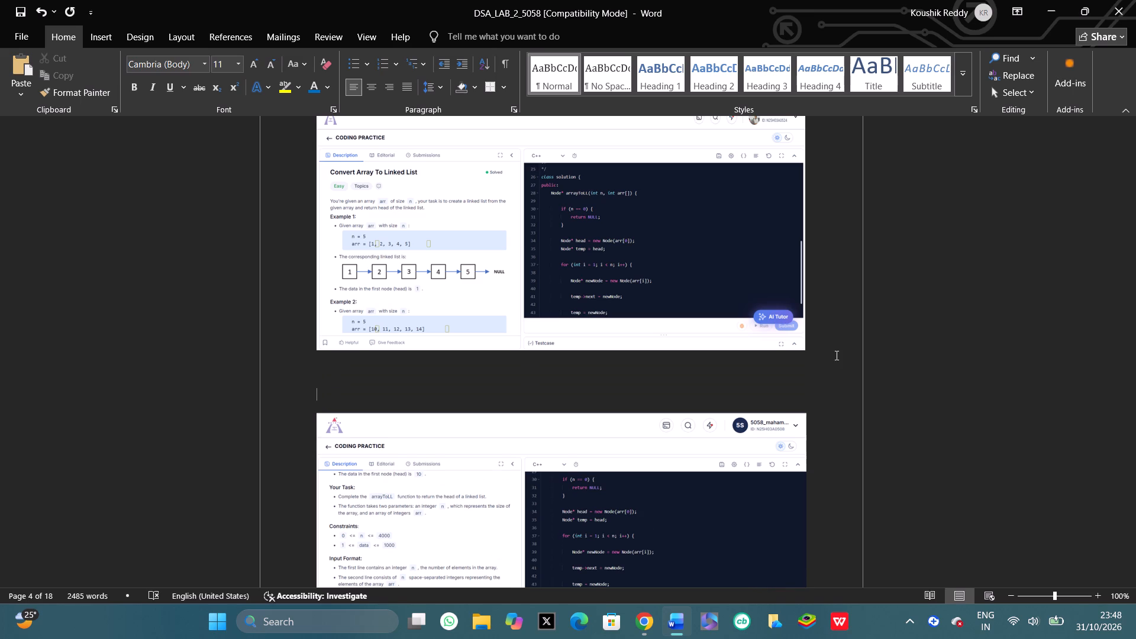
{"action": "key", "text": "ctrl+v"}
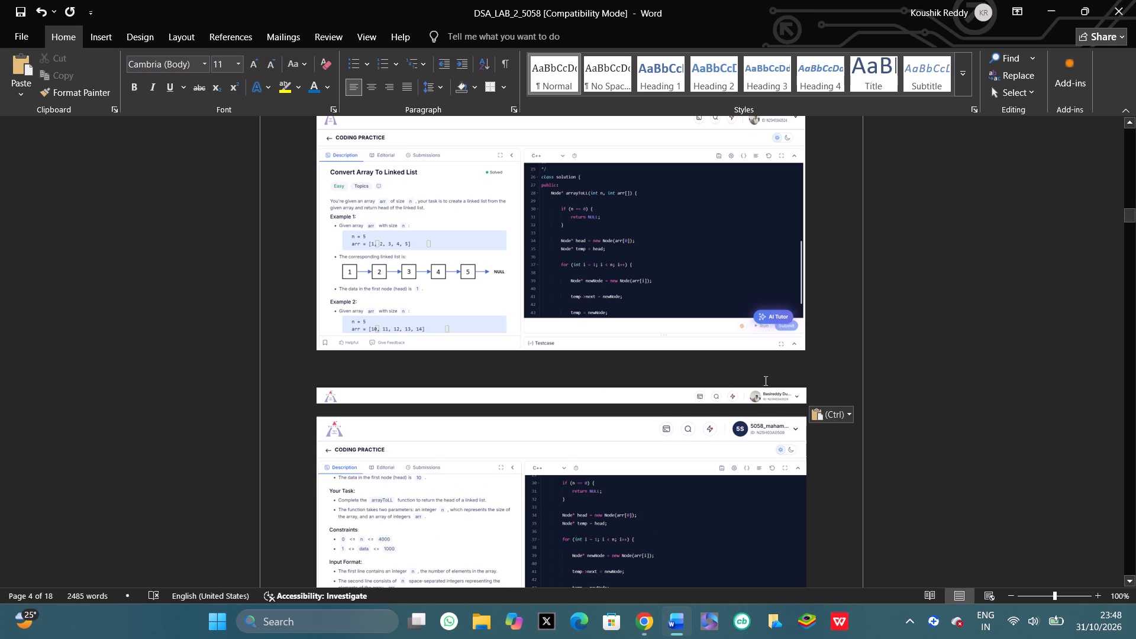
Set the new header strip's wrapping to In Front of Text and move it onto the top edge of the second code screenshot.
{"action": "left_click", "coordinate": [761, 392]}
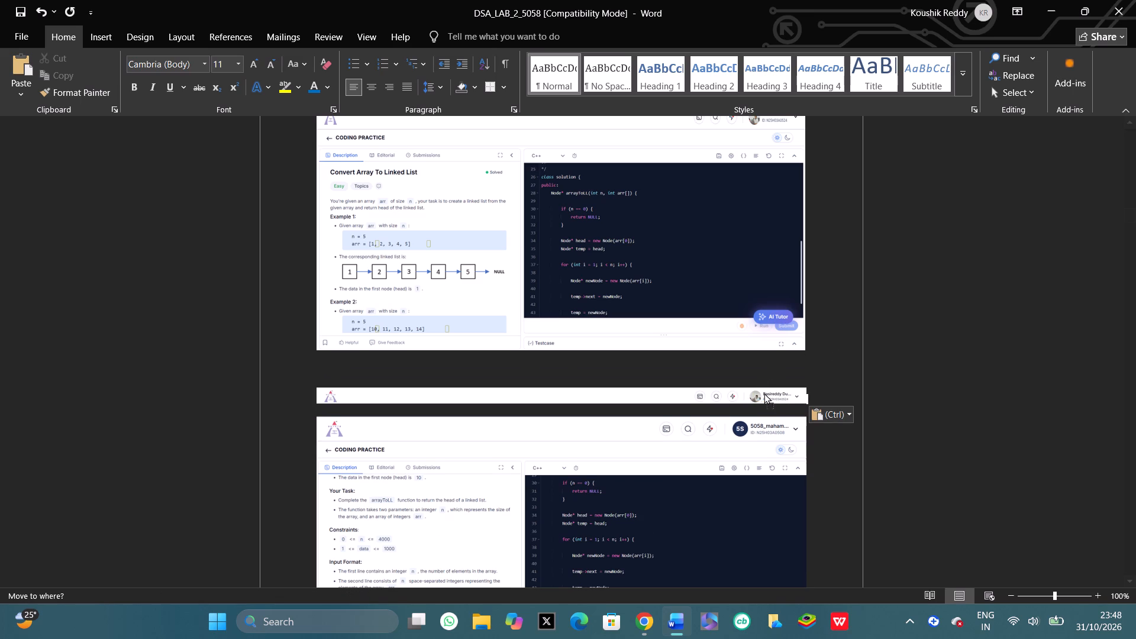
{"action": "left_click_drag", "start_coordinate": [764, 392], "coordinate": [795, 396]}
{"action": "left_click", "coordinate": [795, 396]}
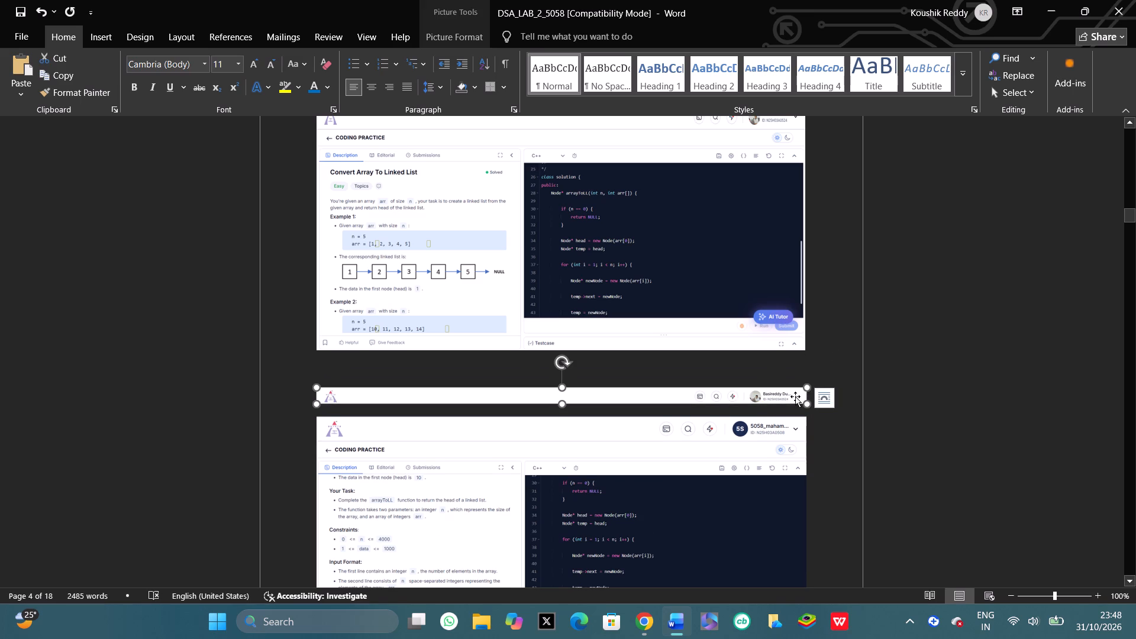
{"action": "left_click", "coordinate": [794, 397]}
{"action": "left_click", "coordinate": [824, 398]}
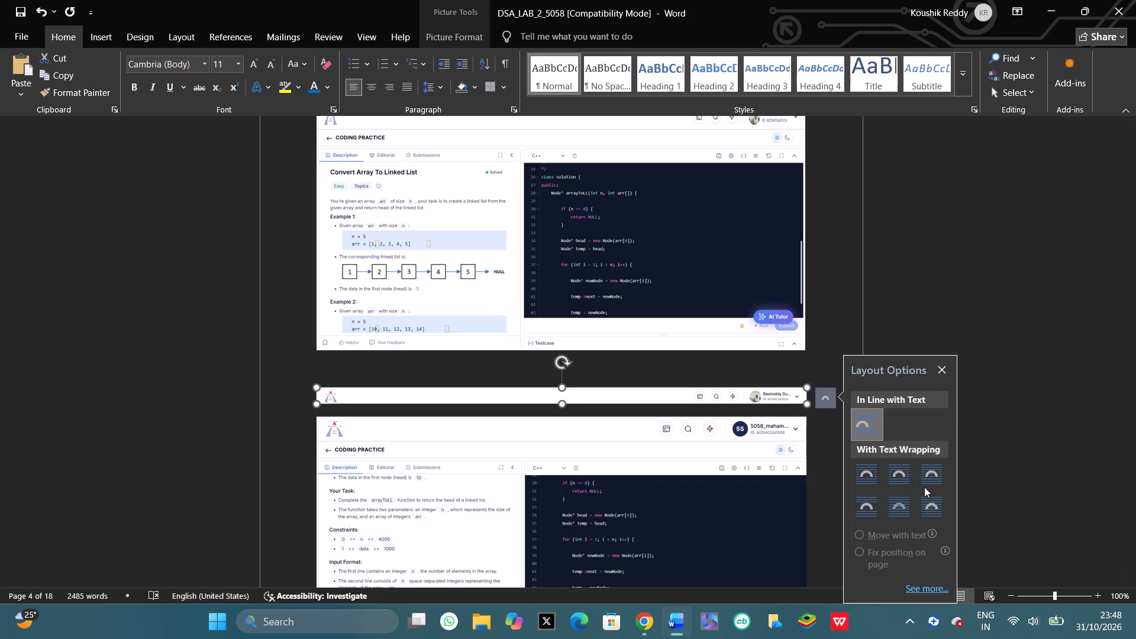
{"action": "left_click", "coordinate": [930, 495]}
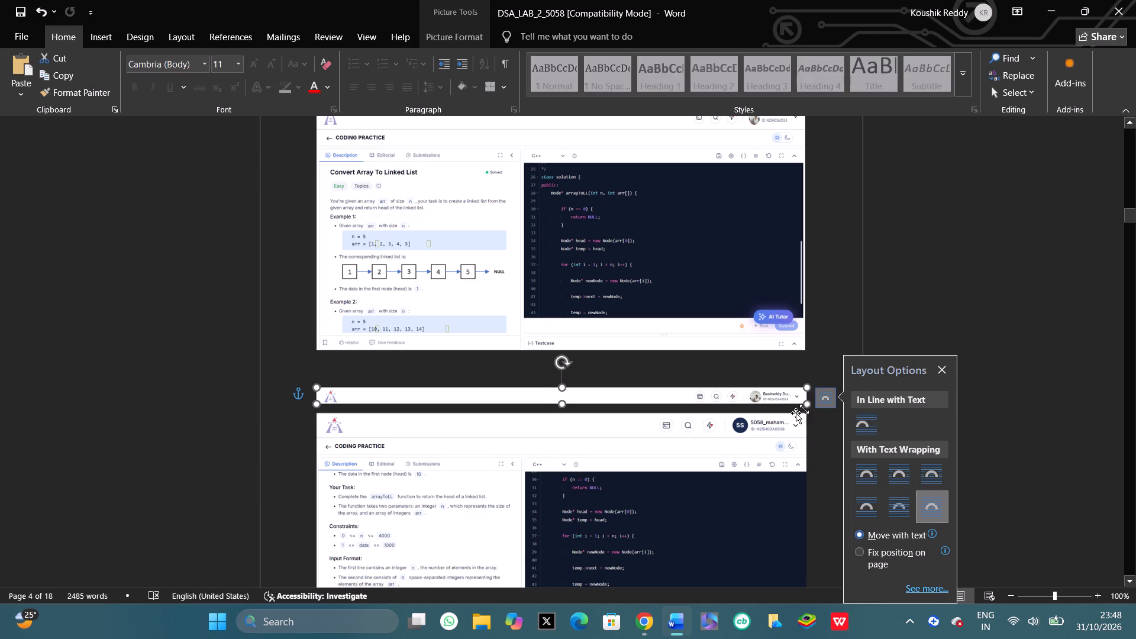
{"action": "left_click_drag", "start_coordinate": [601, 398], "coordinate": [602, 425]}
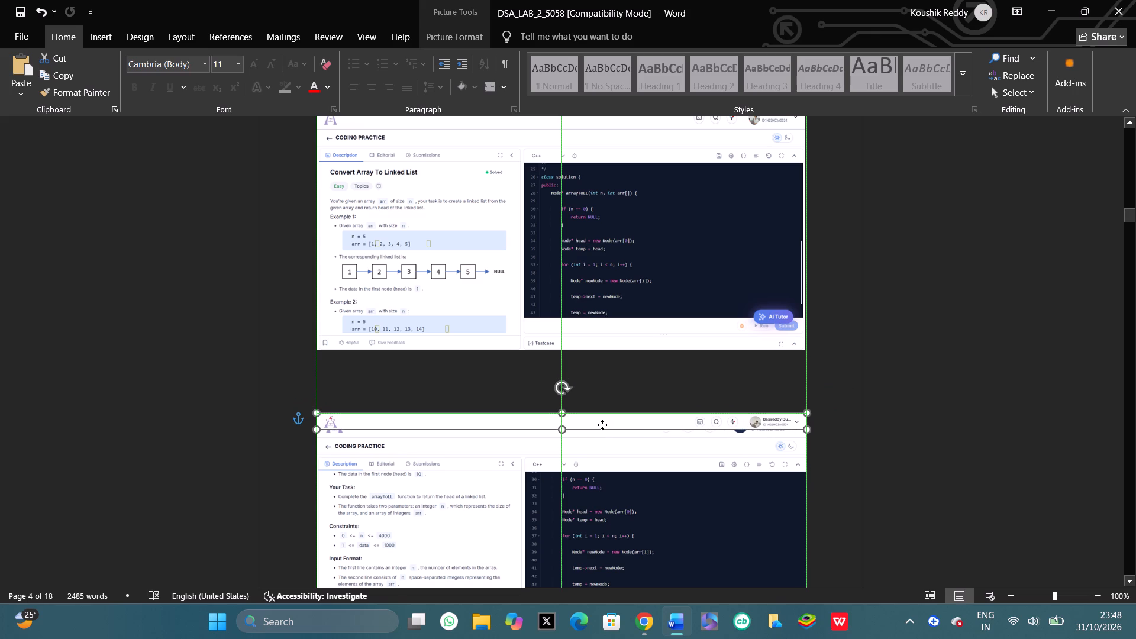
{"action": "left_click_drag", "start_coordinate": [602, 425], "coordinate": [604, 425]}
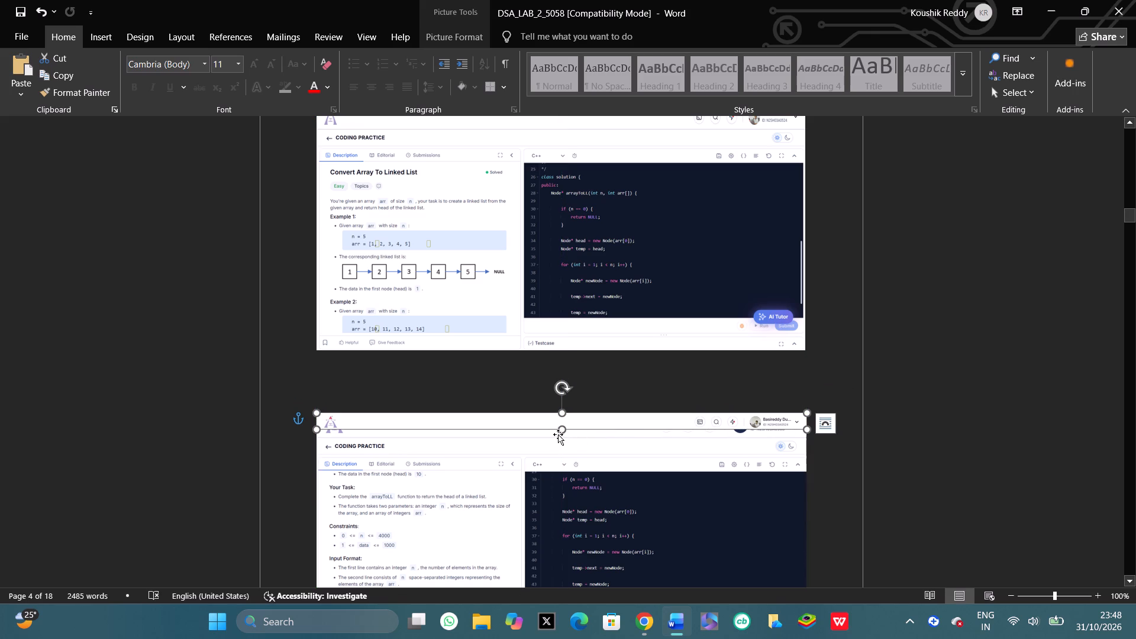
Stretch the strip's height down to the CODING PRACTICE row so it covers the second screenshot's header, and deselect it.
{"action": "left_click", "coordinate": [562, 433]}
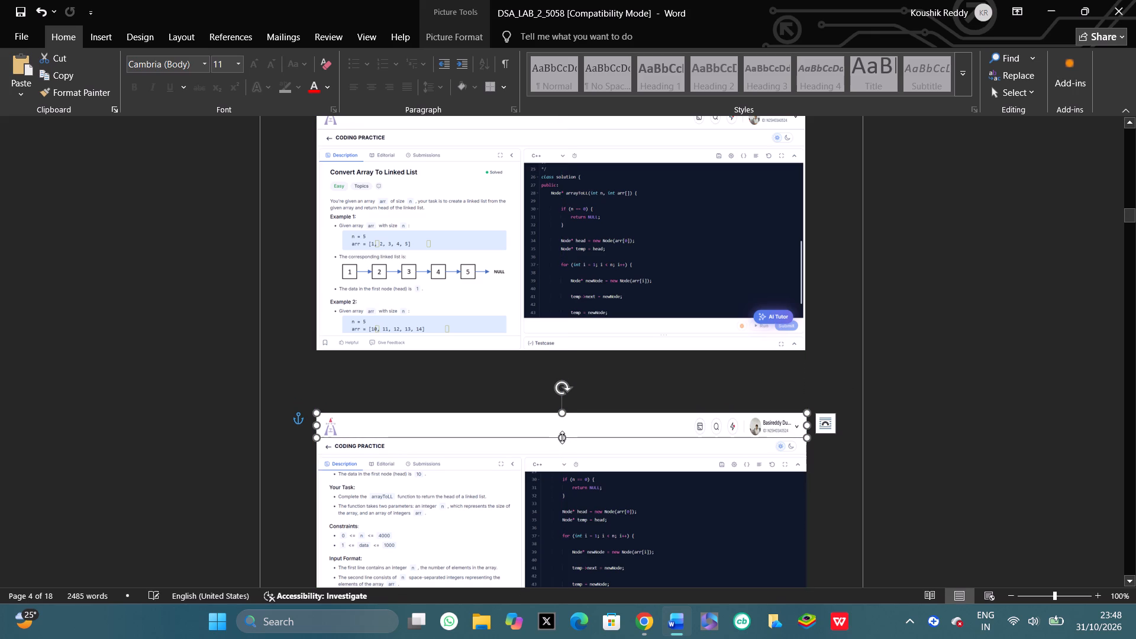
{"action": "left_click", "coordinate": [638, 391]}
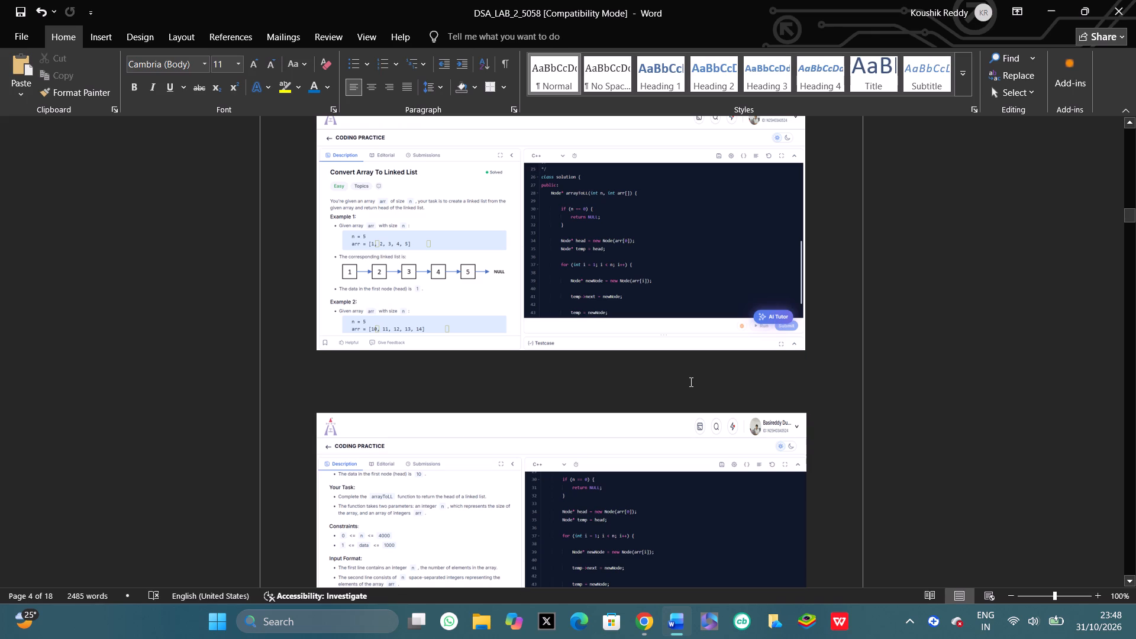
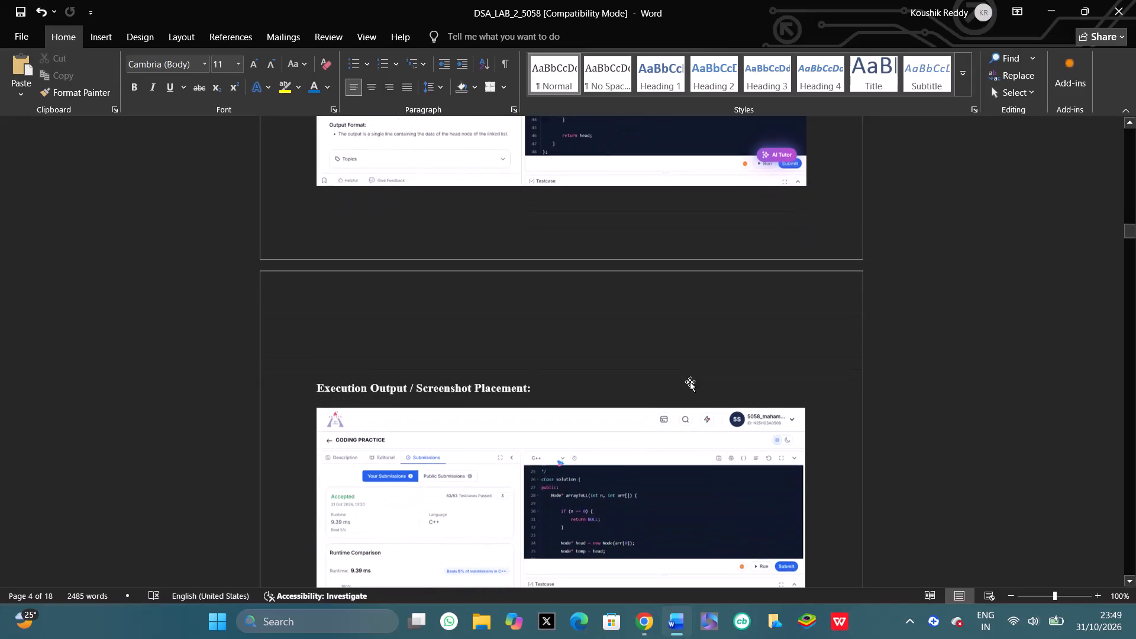
Add two line breaks below the first problem's Execution Output / Screenshot Placement heading and paste the header strip there.
{"action": "left_click", "coordinate": [683, 332]}
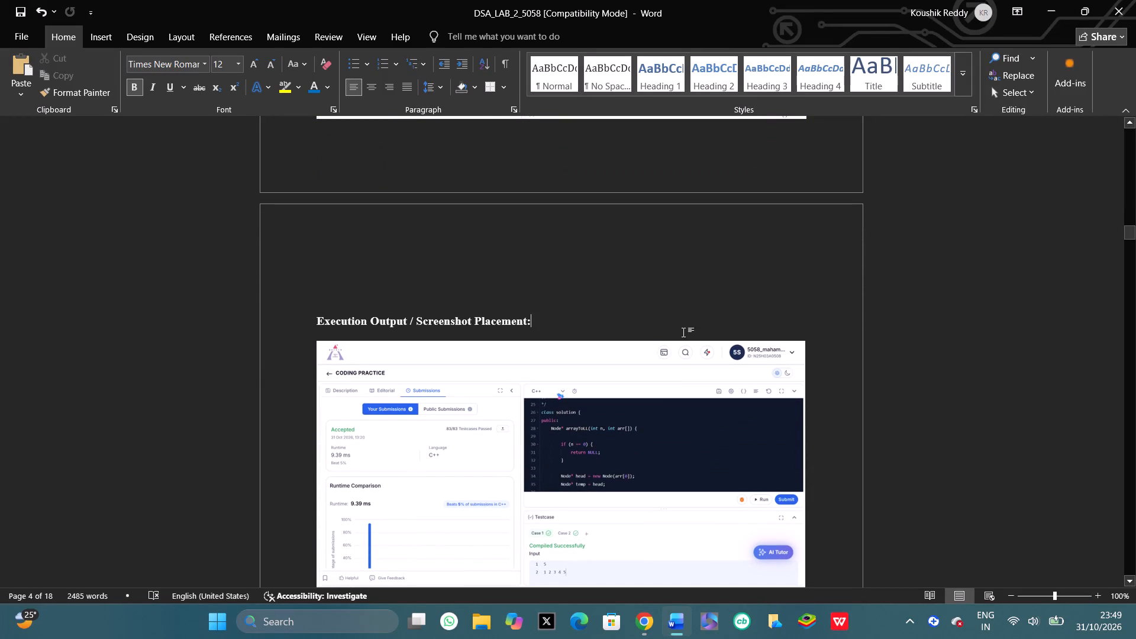
{"action": "key", "text": "shift+Return"}
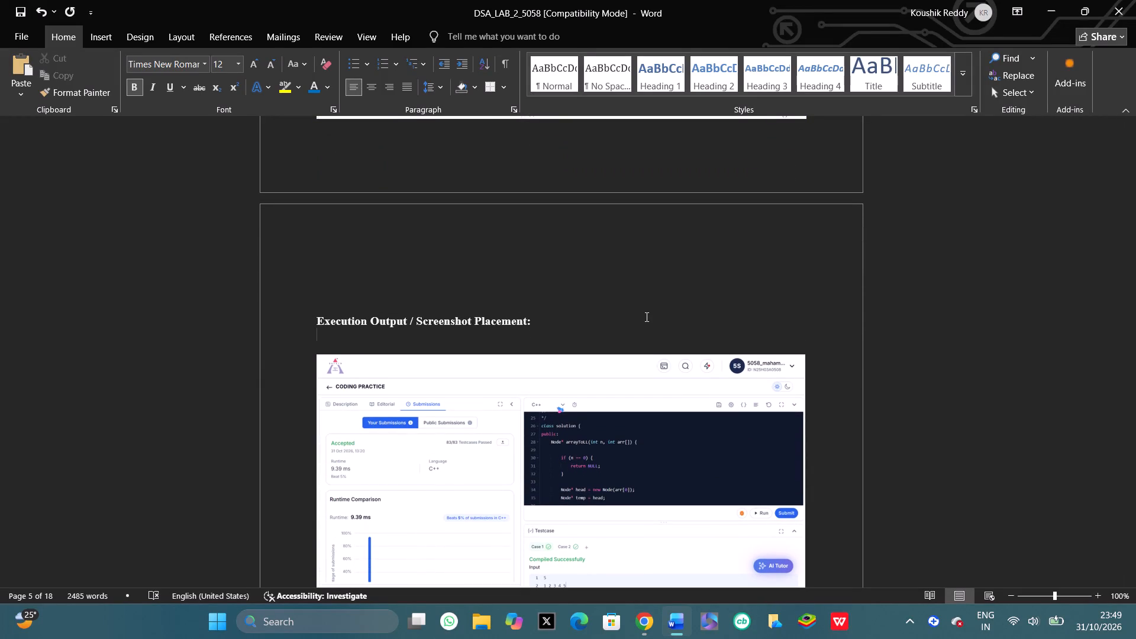
{"action": "key", "text": "shift+Return"}
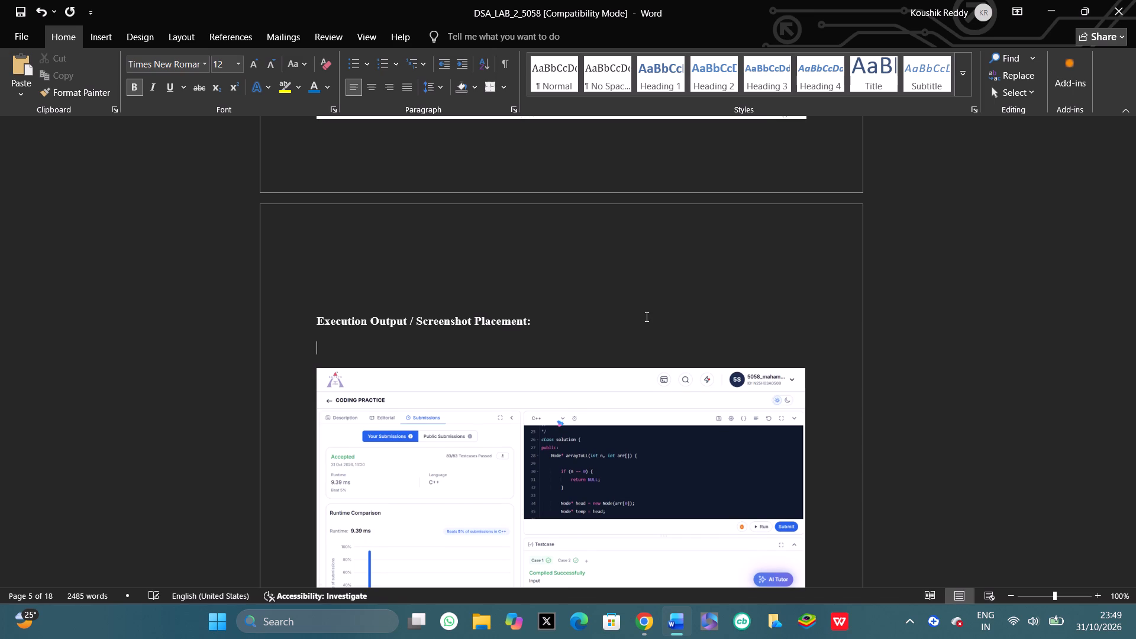
{"action": "key", "text": "ctrl+v"}
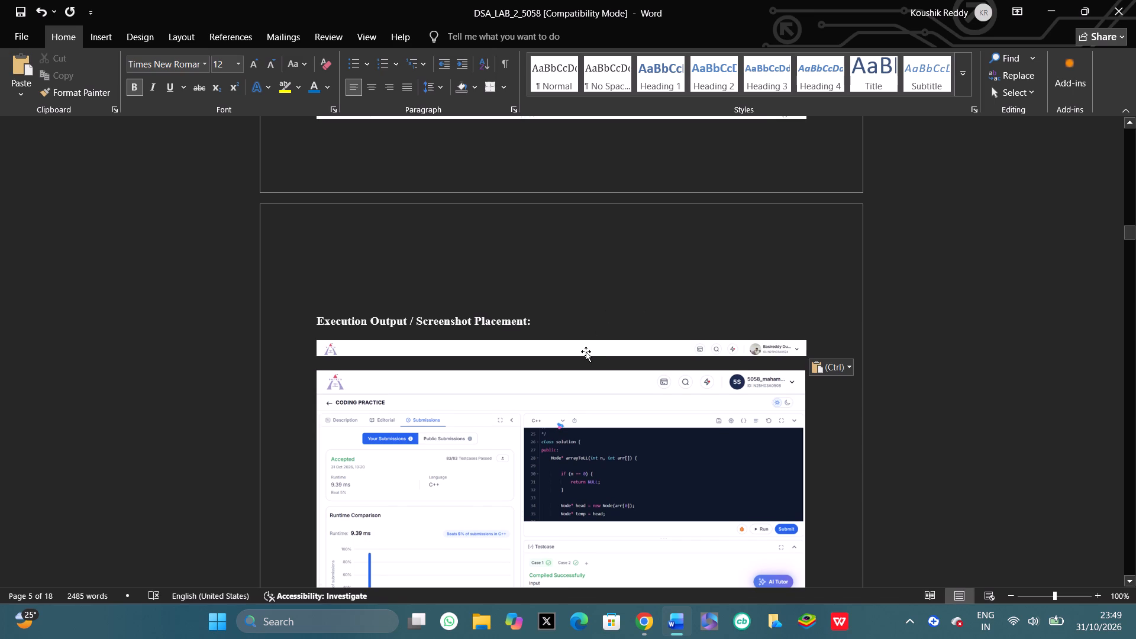
Stretch the pasted header strip's height slightly downward to match the header height of the execution output screenshot.
{"action": "left_click", "coordinate": [586, 351]}
{"action": "left_click_drag", "start_coordinate": [564, 355], "coordinate": [563, 356]}
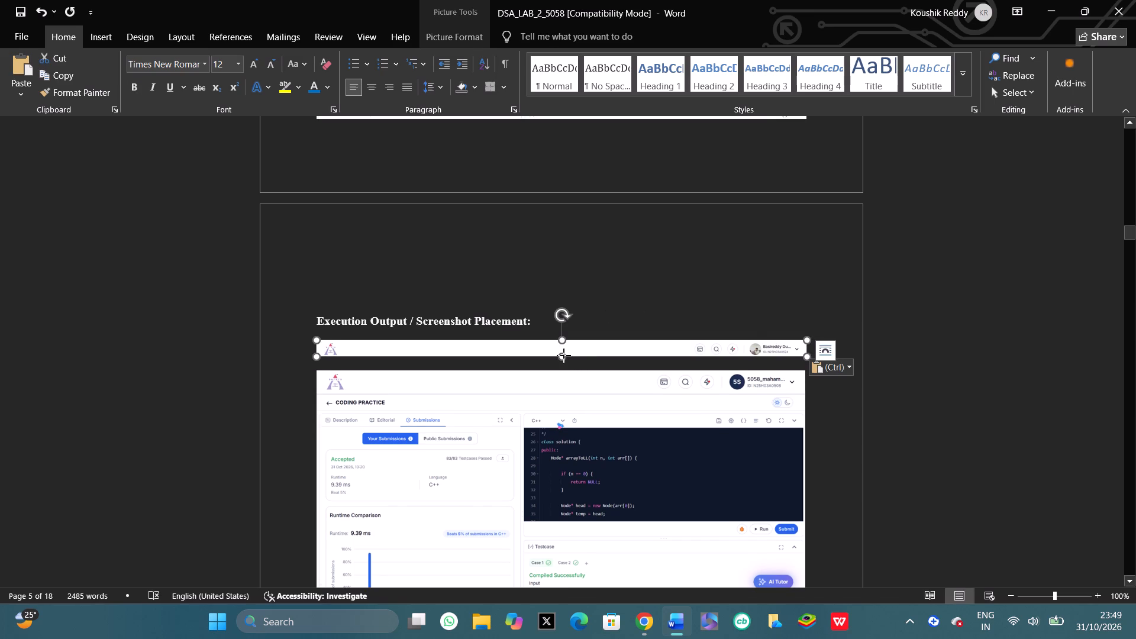
{"action": "left_click_drag", "start_coordinate": [563, 356], "coordinate": [564, 363]}
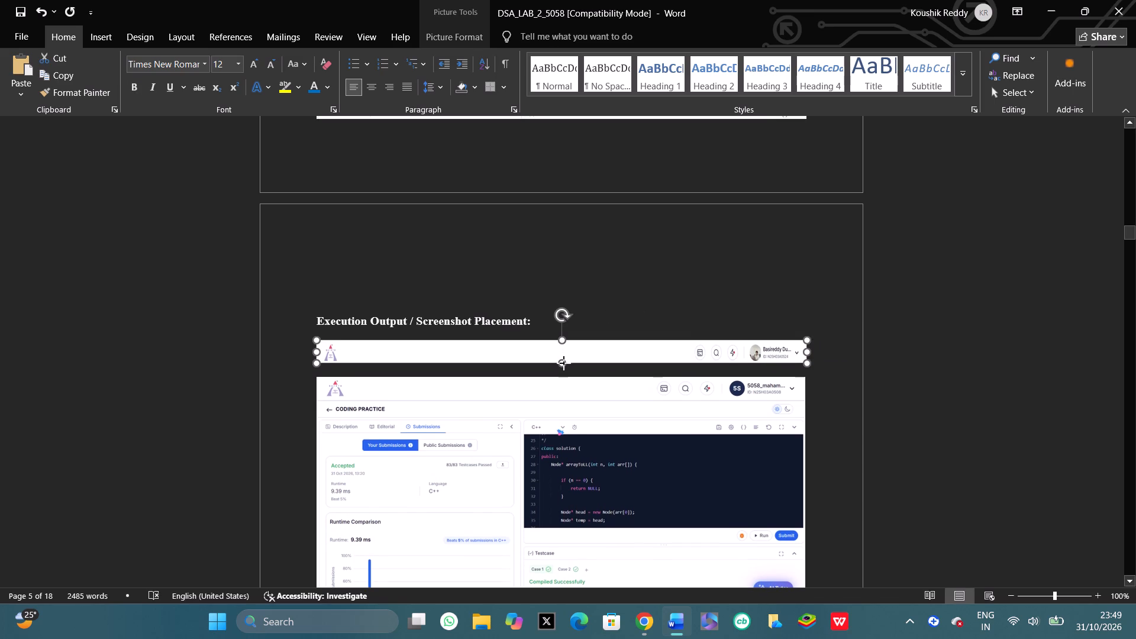
{"action": "left_click_drag", "start_coordinate": [564, 363], "coordinate": [564, 362]}
Set the strip's wrapping to In Front of Text, align it over the execution output screenshot's original header, and deselect it.
{"action": "left_click", "coordinate": [598, 349]}
{"action": "left_click_drag", "start_coordinate": [608, 349], "coordinate": [603, 363]}
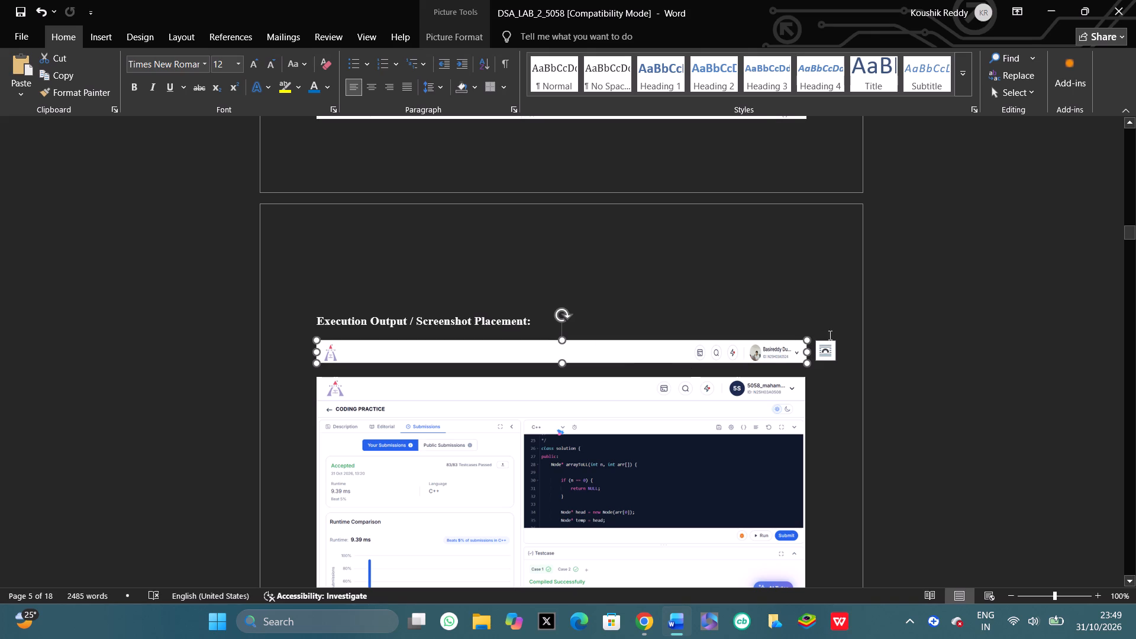
{"action": "left_click", "coordinate": [826, 349]}
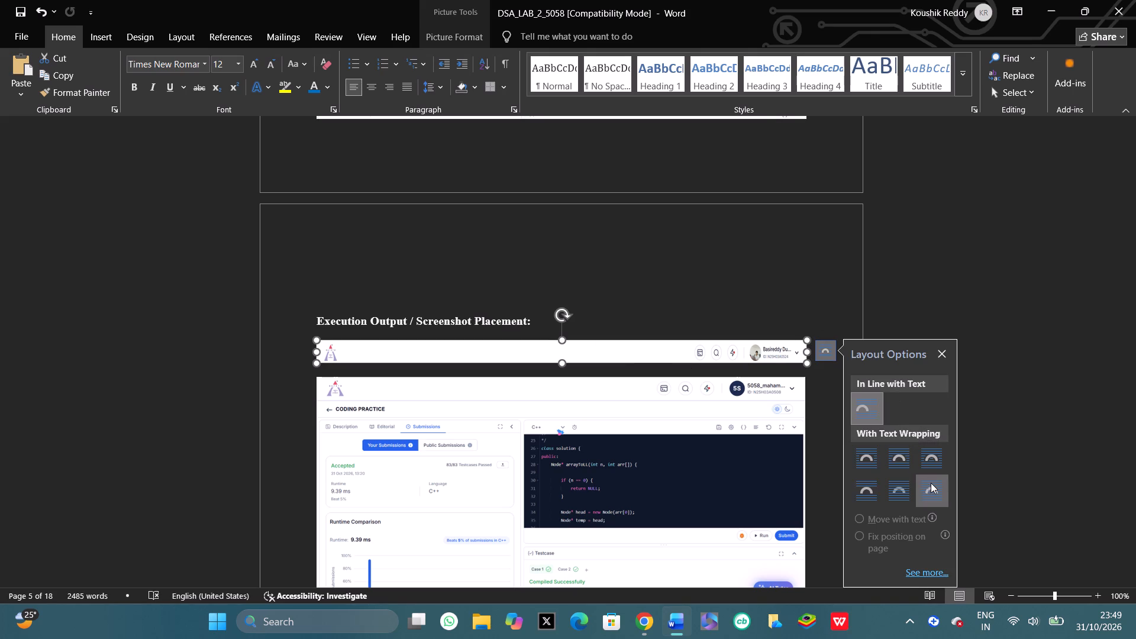
{"action": "left_click", "coordinate": [931, 483]}
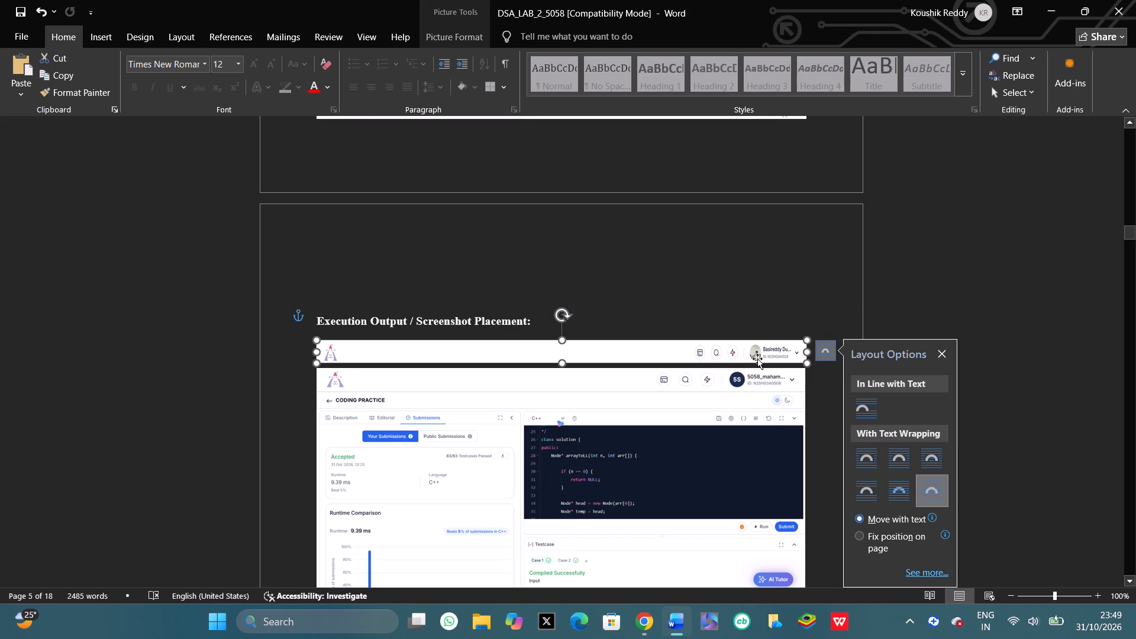
{"action": "left_click_drag", "start_coordinate": [757, 357], "coordinate": [754, 383]}
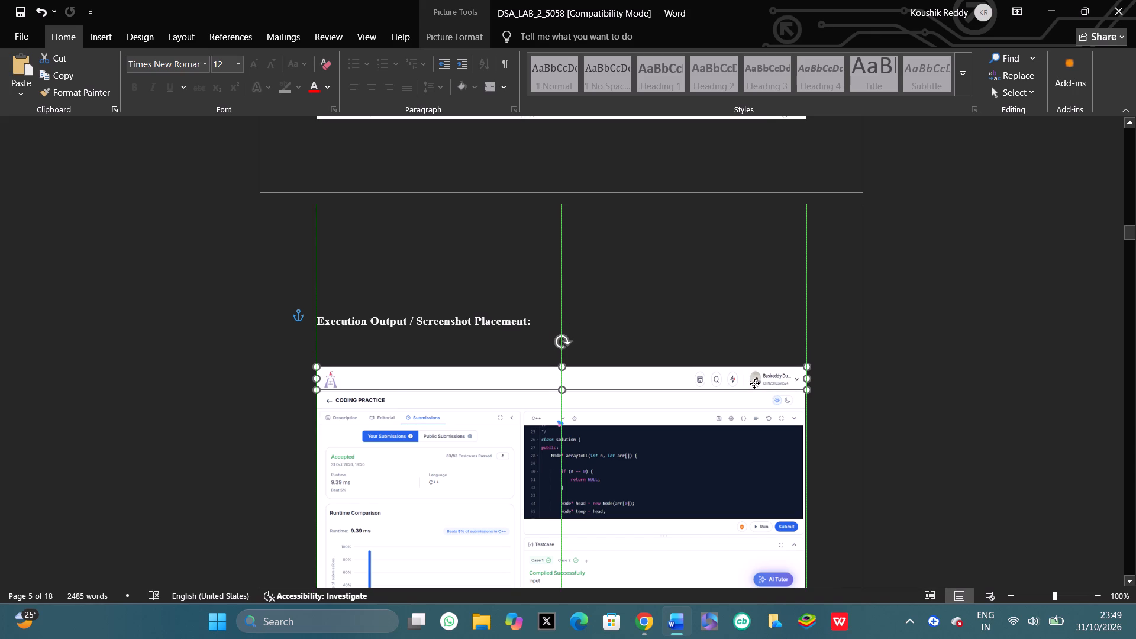
{"action": "left_click_drag", "start_coordinate": [754, 383], "coordinate": [757, 387]}
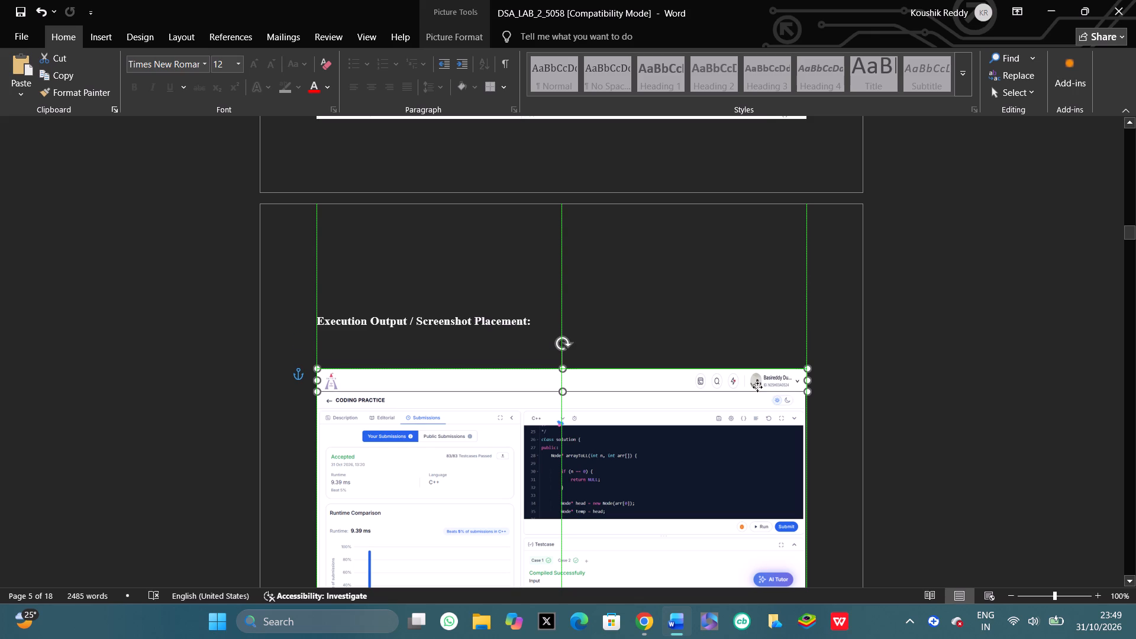
{"action": "left_click_drag", "start_coordinate": [757, 387], "coordinate": [748, 385]}
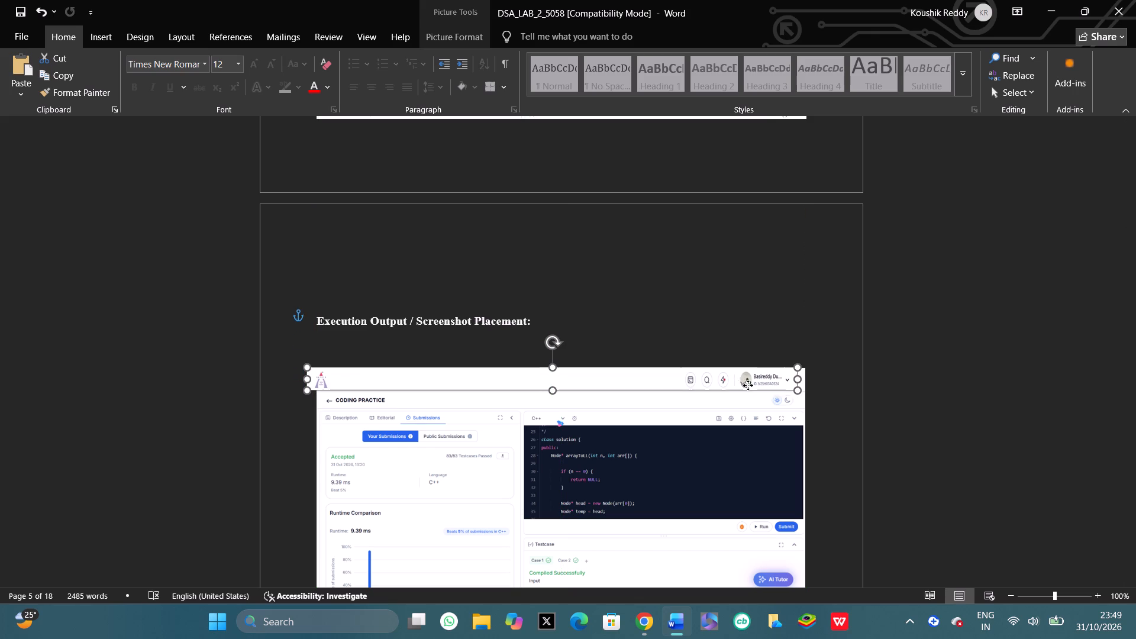
{"action": "left_click_drag", "start_coordinate": [748, 385], "coordinate": [751, 379]}
{"action": "left_click_drag", "start_coordinate": [751, 379], "coordinate": [758, 376]}
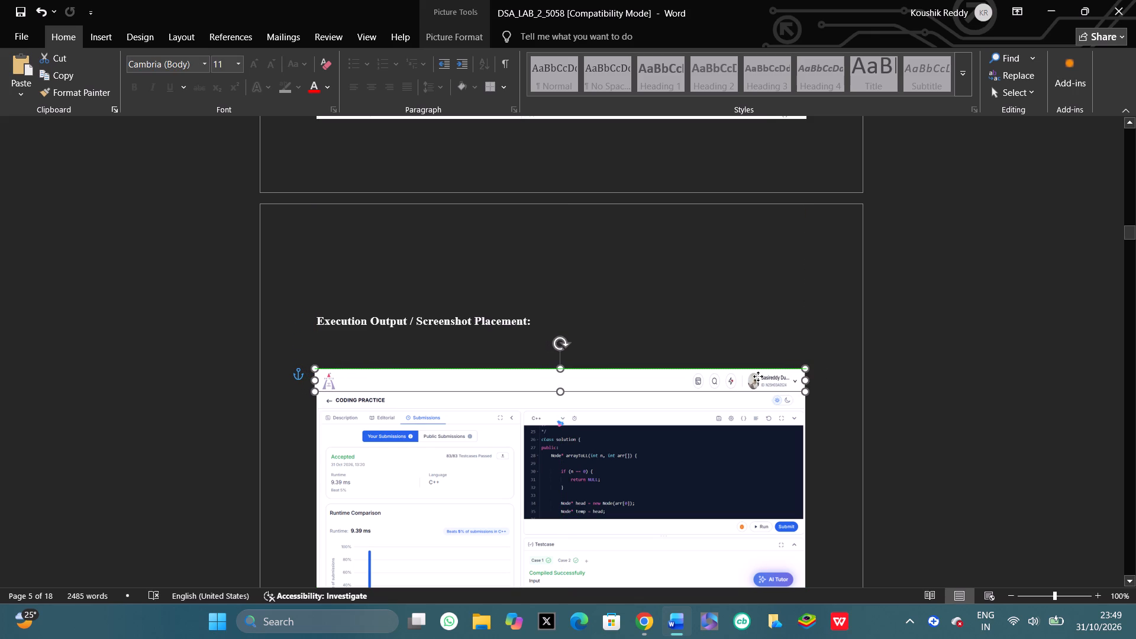
{"action": "left_click_drag", "start_coordinate": [758, 376], "coordinate": [759, 379]}
{"action": "left_click_drag", "start_coordinate": [759, 379], "coordinate": [760, 377]}
{"action": "left_click", "coordinate": [727, 288]}
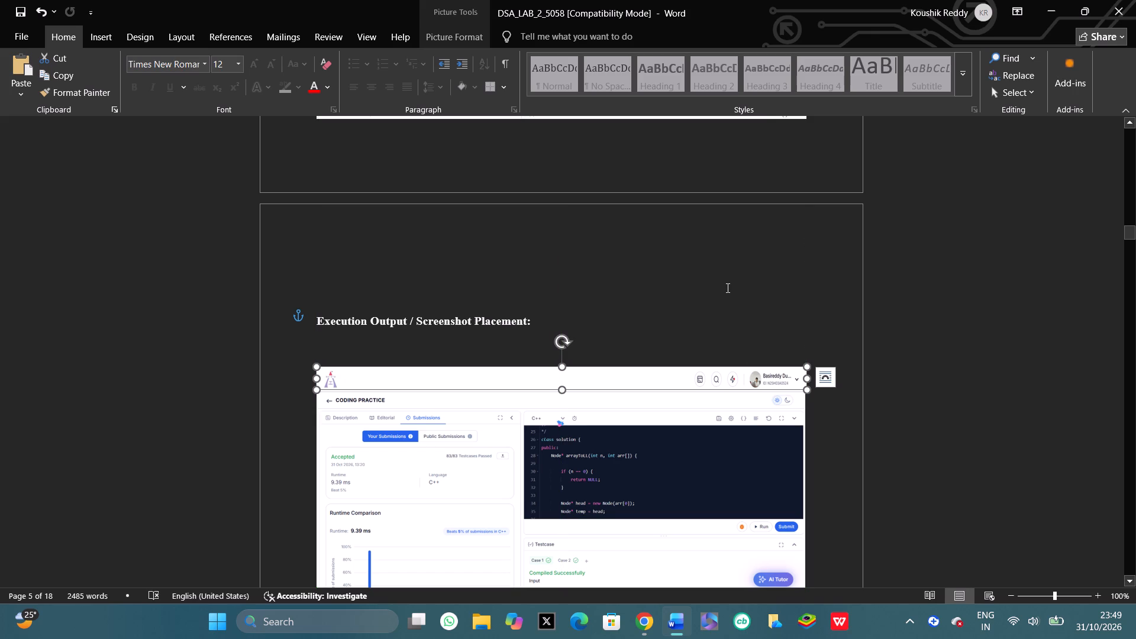
{"action": "left_click", "coordinate": [732, 379]}
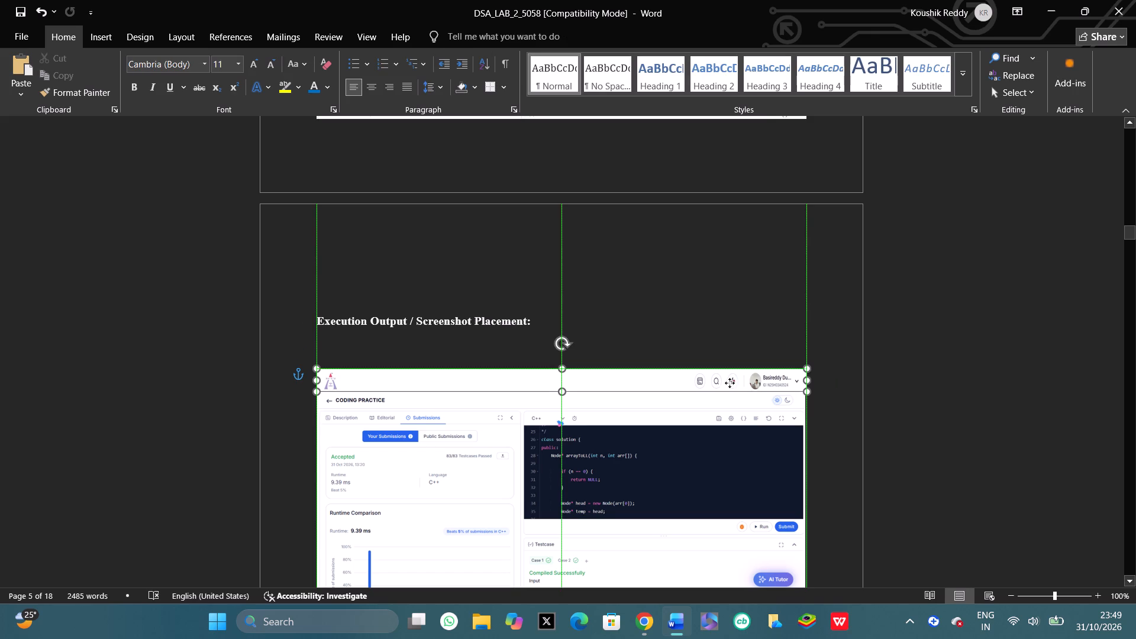
{"action": "left_click", "coordinate": [729, 309]}
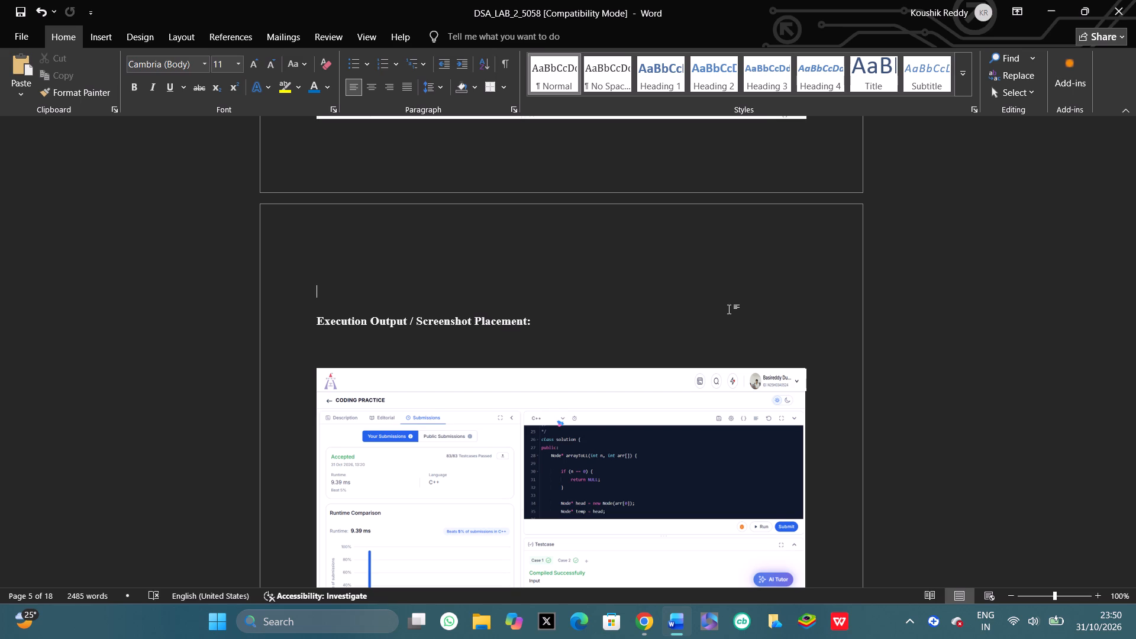
Examine how the overlaid header strips line up on the first problem's source code and execution output screenshots.
{"action": "scroll", "coordinate": [729, 309], "scroll_direction": "down", "scroll_amount": 7}
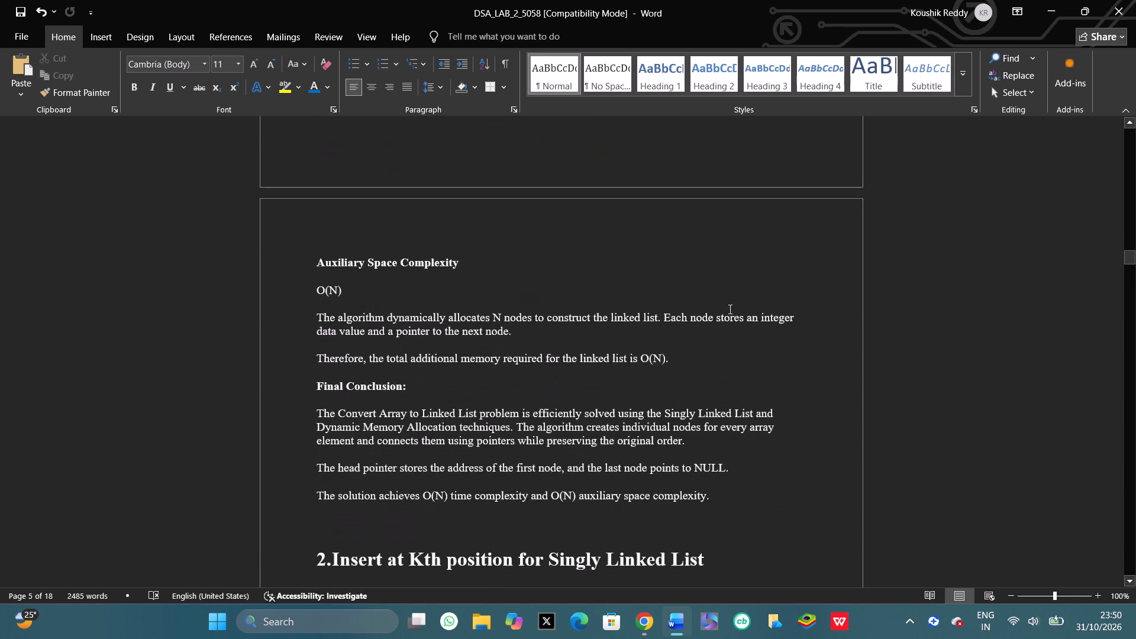
{"action": "scroll", "coordinate": [729, 309], "scroll_direction": "up", "scroll_amount": 5}
{"action": "scroll", "coordinate": [729, 309], "scroll_direction": "down", "scroll_amount": 4}
{"action": "scroll", "coordinate": [729, 309], "scroll_direction": "up", "scroll_amount": 4}
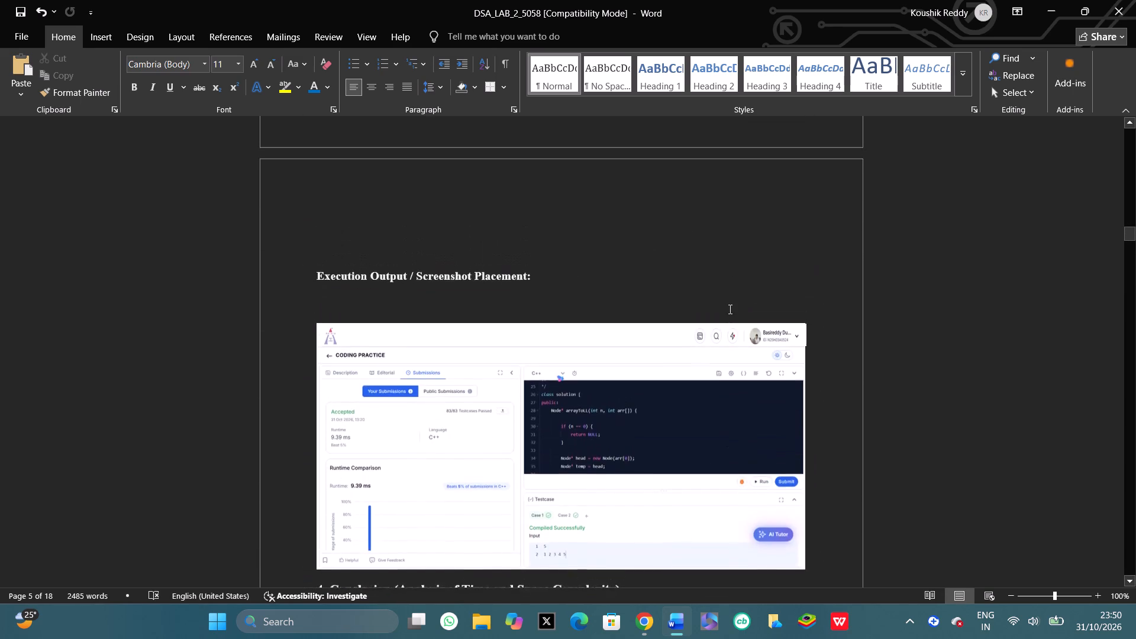
{"action": "scroll", "coordinate": [729, 309], "scroll_direction": "right", "scroll_amount": 1}
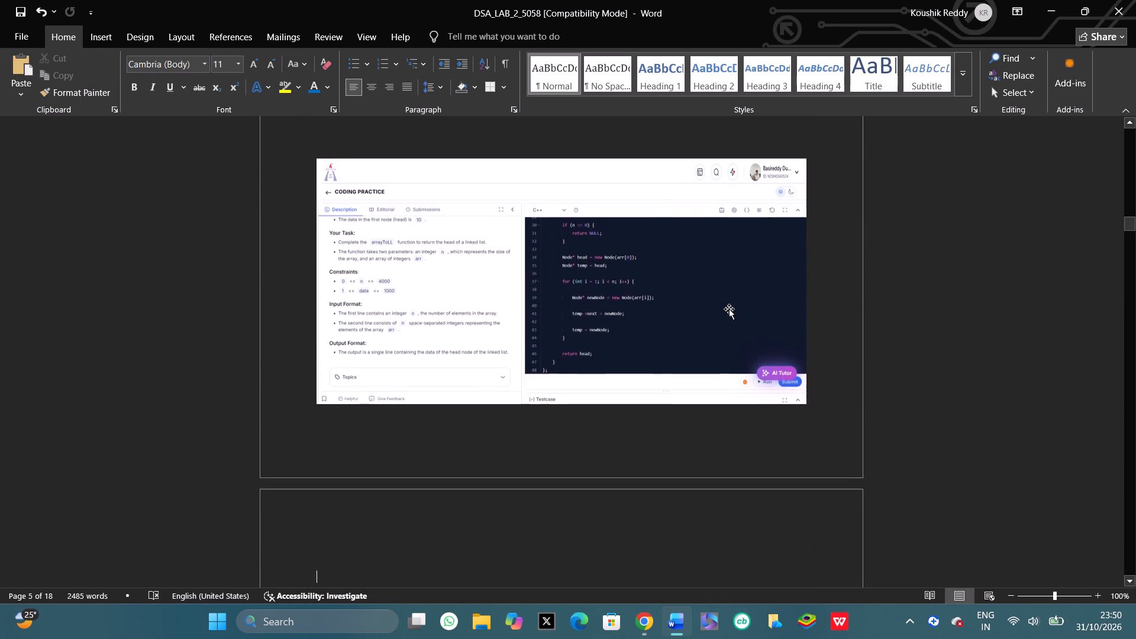
{"action": "scroll", "coordinate": [729, 309], "scroll_direction": "right", "scroll_amount": 1}
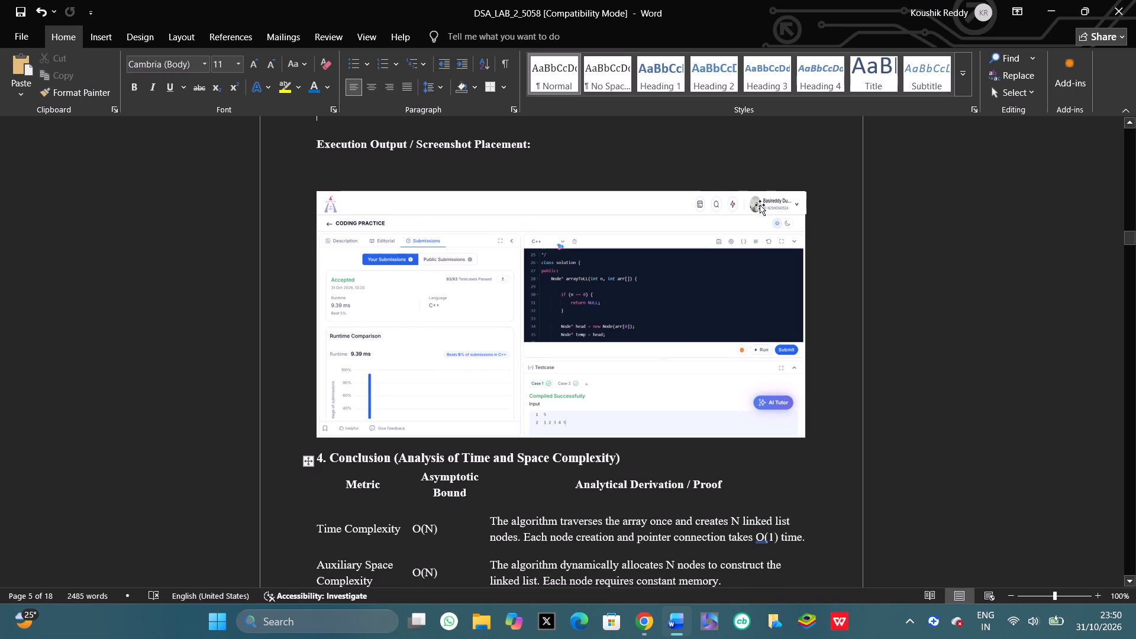
{"action": "left_click", "coordinate": [754, 207]}
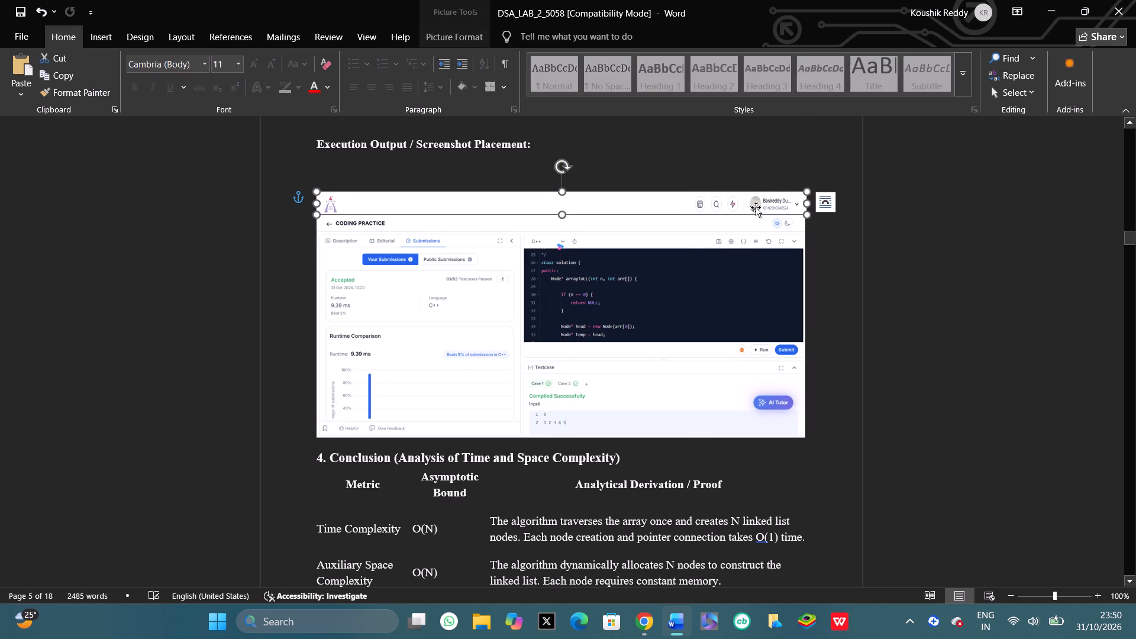
{"action": "left_click", "coordinate": [761, 158]}
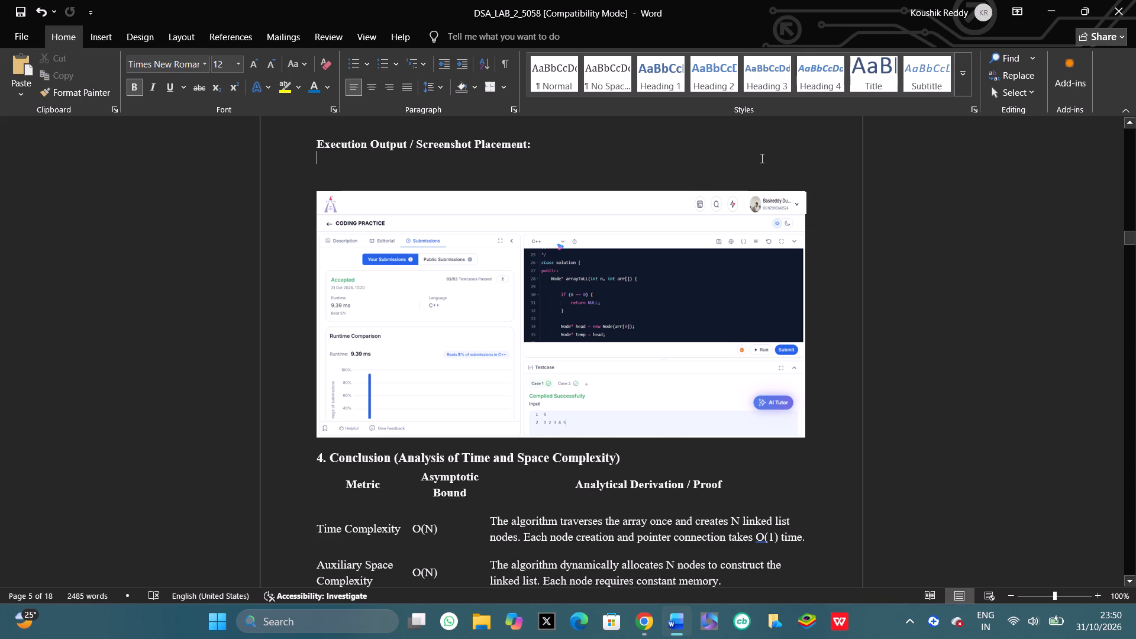
Add a new line below the Complete C++ Source Code heading of the Kth position insertion problem and paste the header strip there.
{"action": "scroll", "coordinate": [761, 158], "scroll_direction": "down", "scroll_amount": 5}
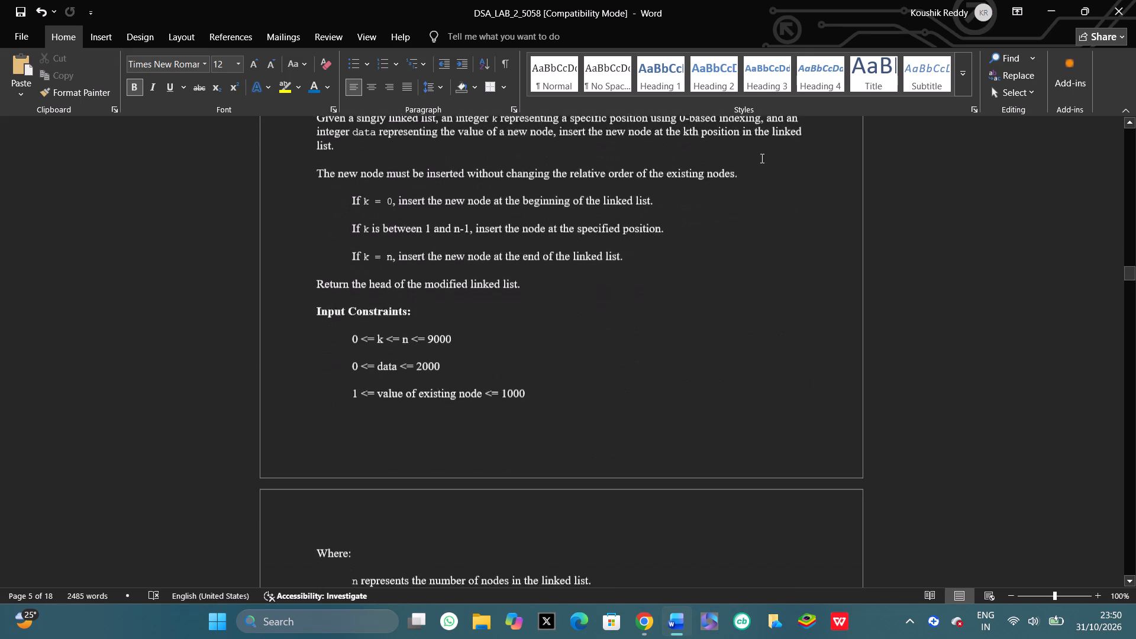
{"action": "scroll", "coordinate": [761, 158], "scroll_direction": "down", "scroll_amount": 6}
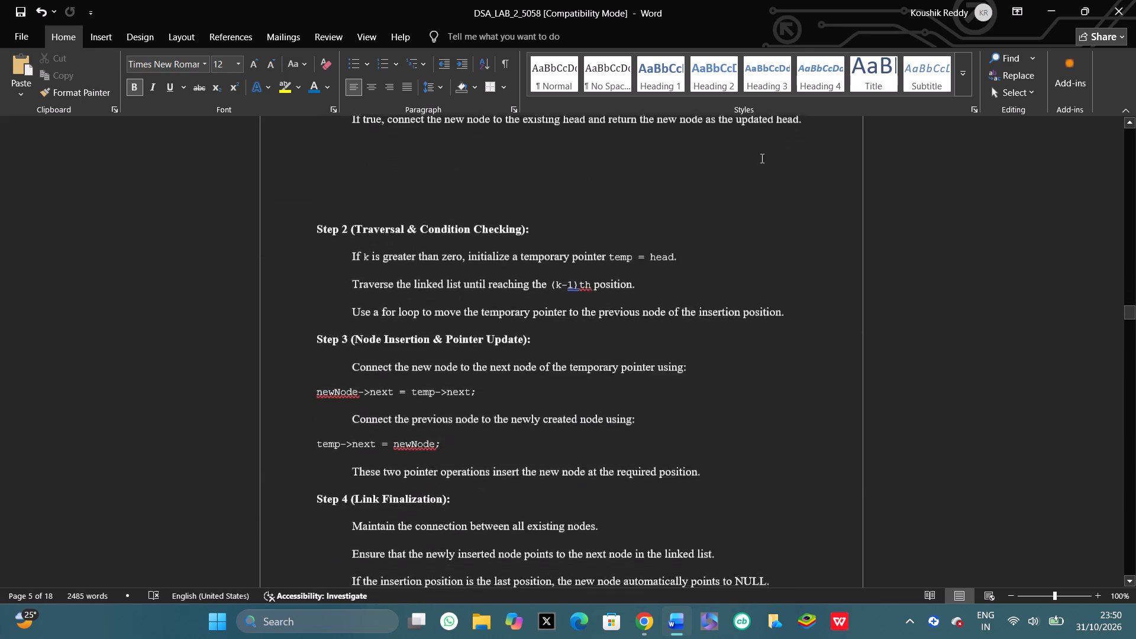
{"action": "scroll", "coordinate": [761, 158], "scroll_direction": "down", "scroll_amount": 3}
{"action": "scroll", "coordinate": [751, 237], "scroll_direction": "up", "scroll_amount": 2}
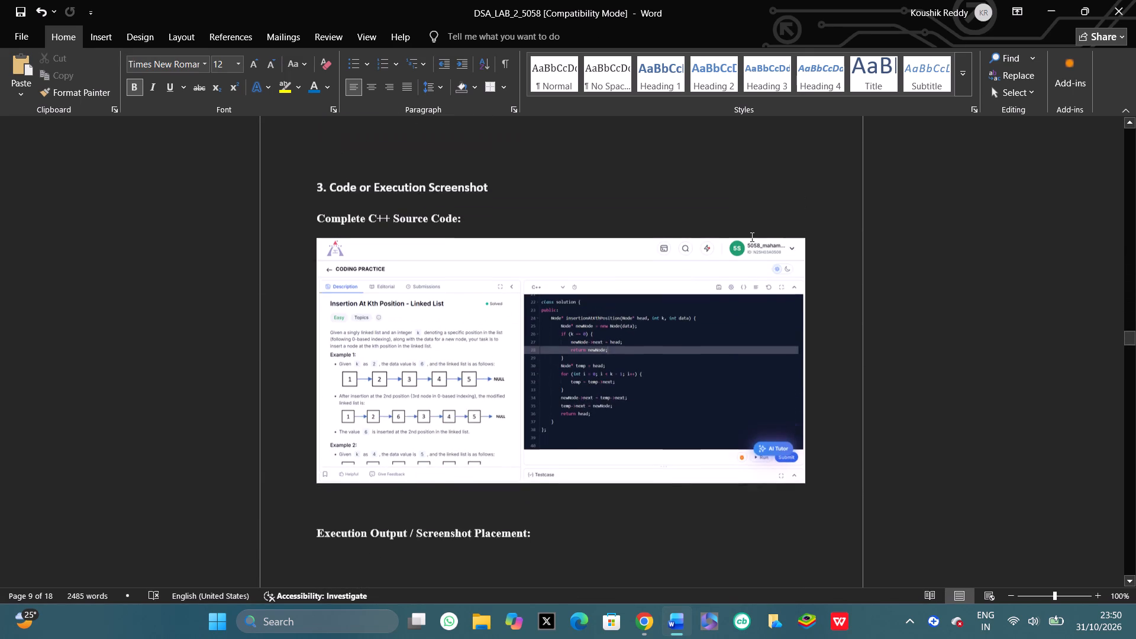
{"action": "left_click", "coordinate": [625, 232]}
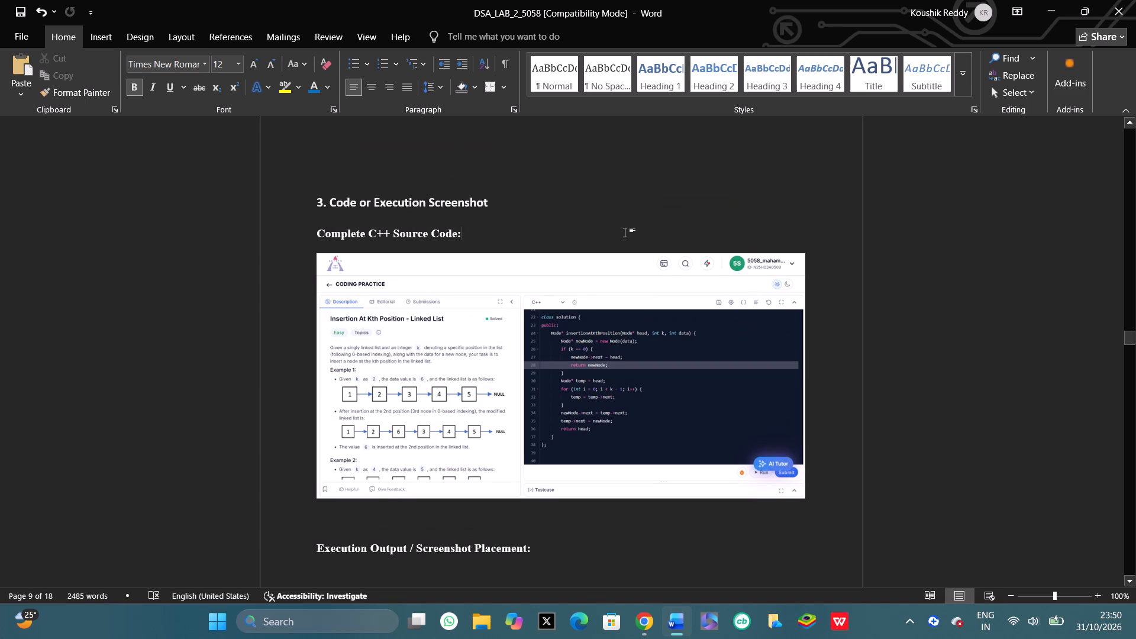
{"action": "key", "text": "Return"}
{"action": "key", "text": "Return"}
{"action": "key", "text": "BackSpace"}
{"action": "key", "text": "ctrl+v"}
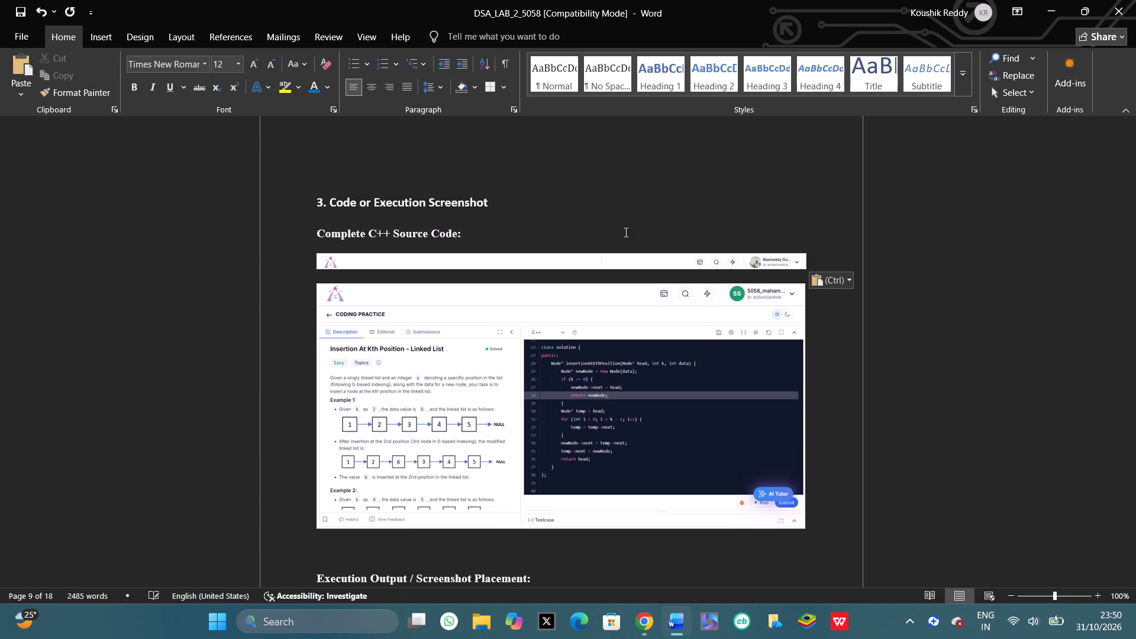
Set the new strip's wrapping to In Front of Text and move it onto the top edge of the Insertion At Kth Position code screenshot.
{"action": "left_click", "coordinate": [622, 262]}
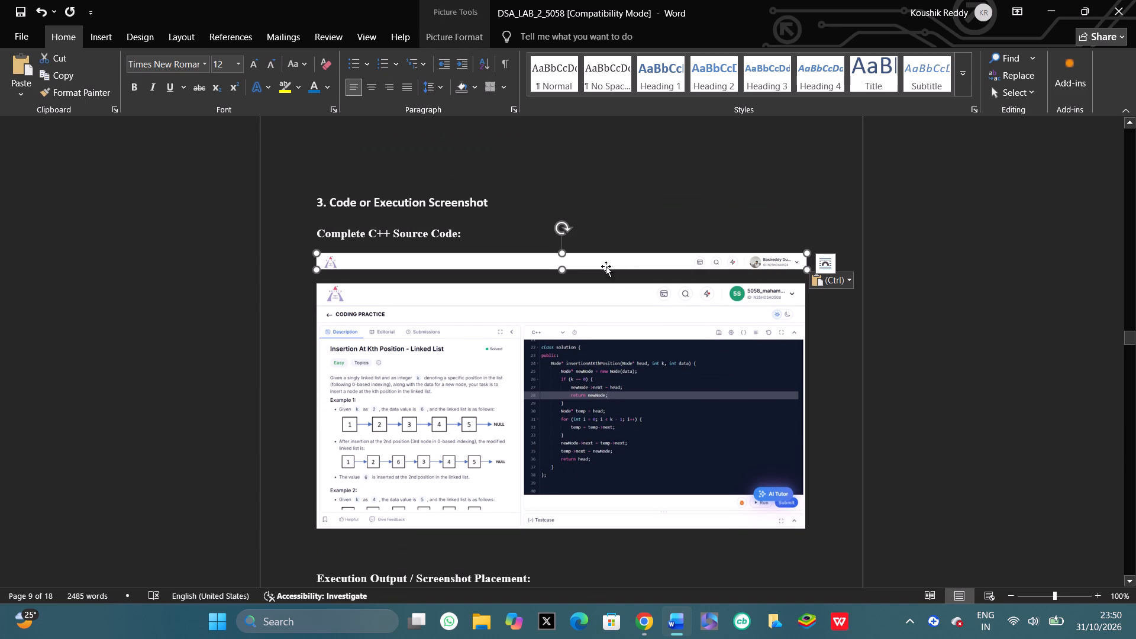
{"action": "left_click", "coordinate": [562, 267]}
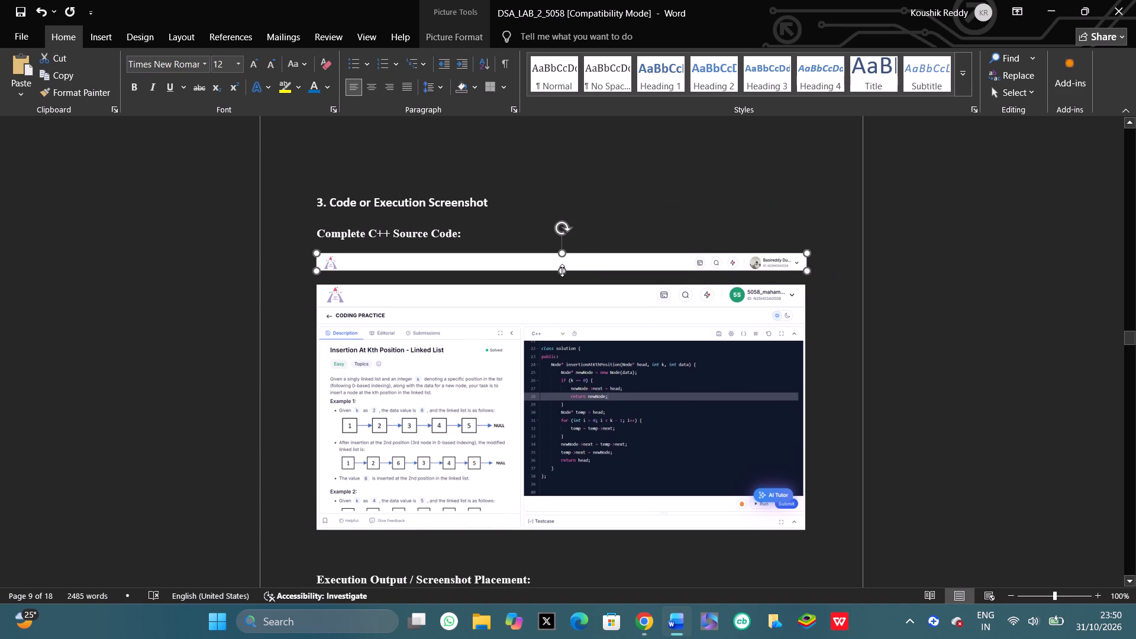
{"action": "left_click_drag", "start_coordinate": [588, 259], "coordinate": [808, 253]}
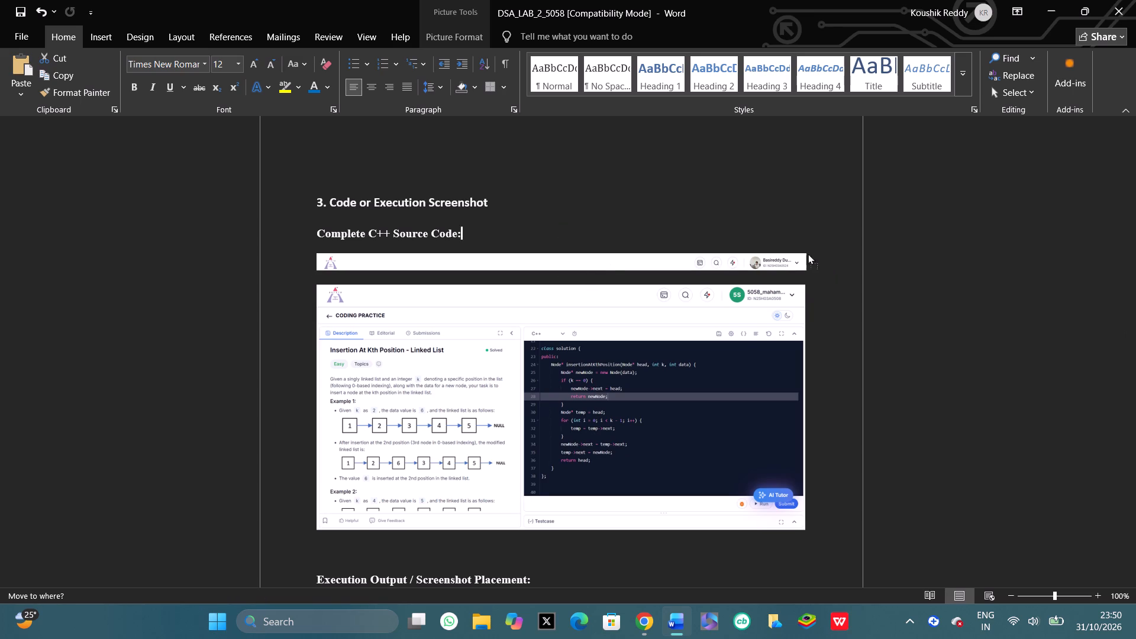
{"action": "left_click_drag", "start_coordinate": [808, 253], "coordinate": [765, 259]}
{"action": "left_click", "coordinate": [765, 259]}
{"action": "left_click", "coordinate": [831, 267]}
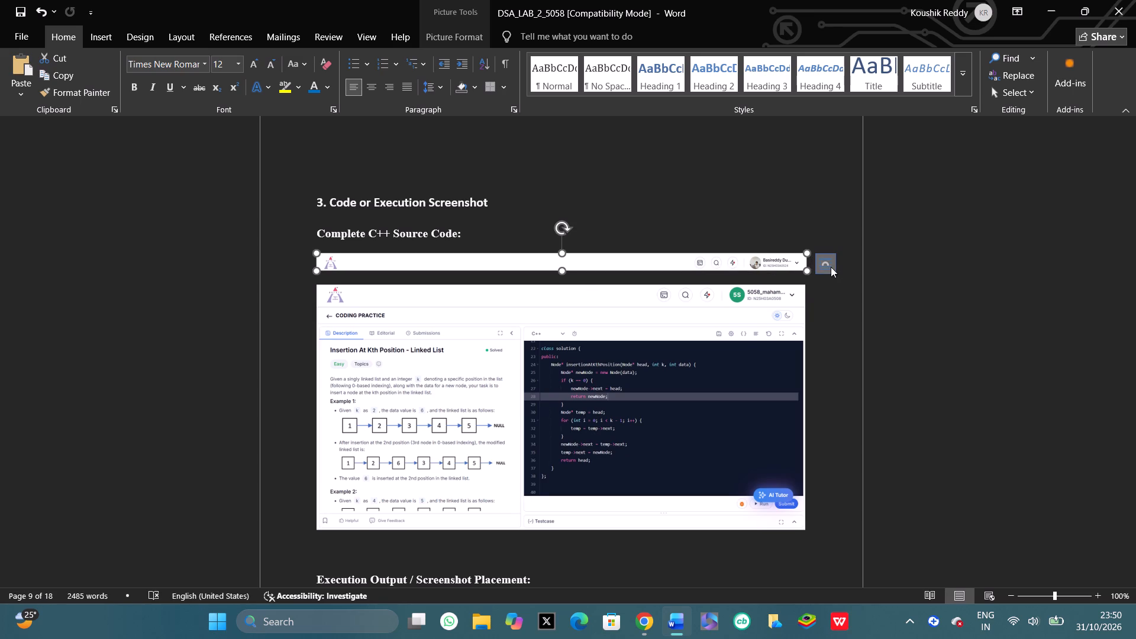
{"action": "left_click", "coordinate": [932, 406]}
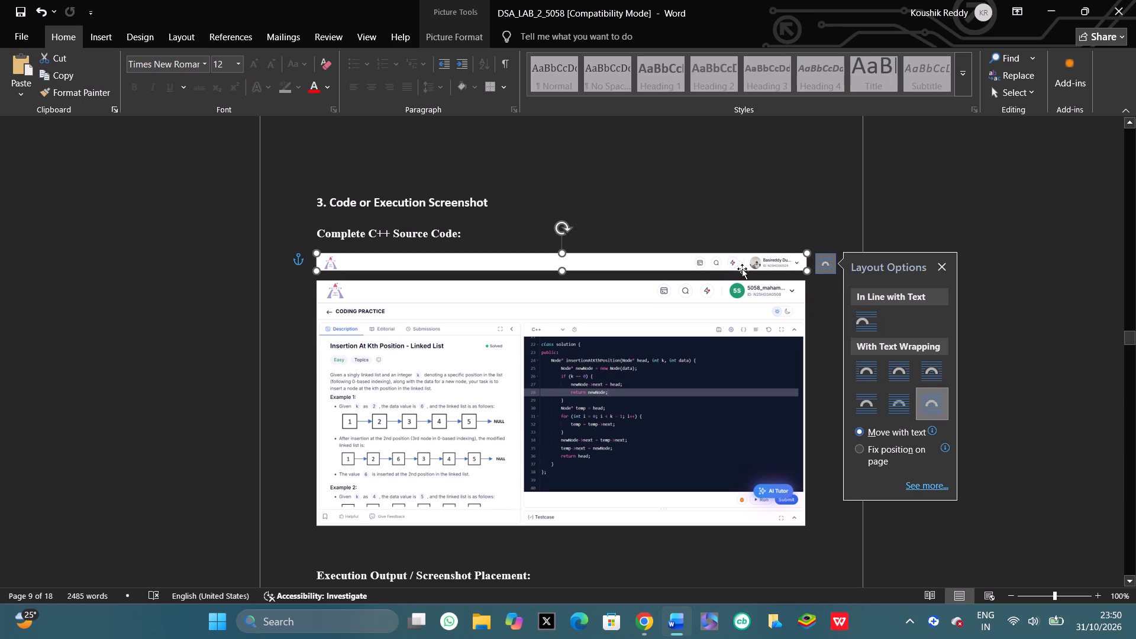
{"action": "left_click_drag", "start_coordinate": [741, 263], "coordinate": [735, 286]}
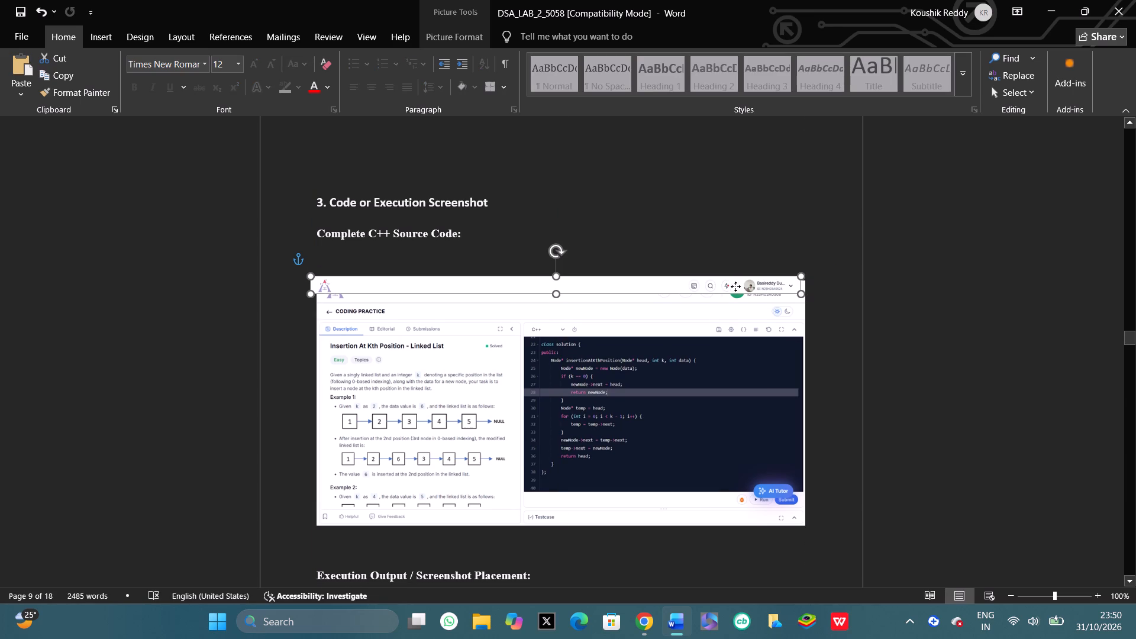
{"action": "left_click_drag", "start_coordinate": [735, 286], "coordinate": [748, 289]}
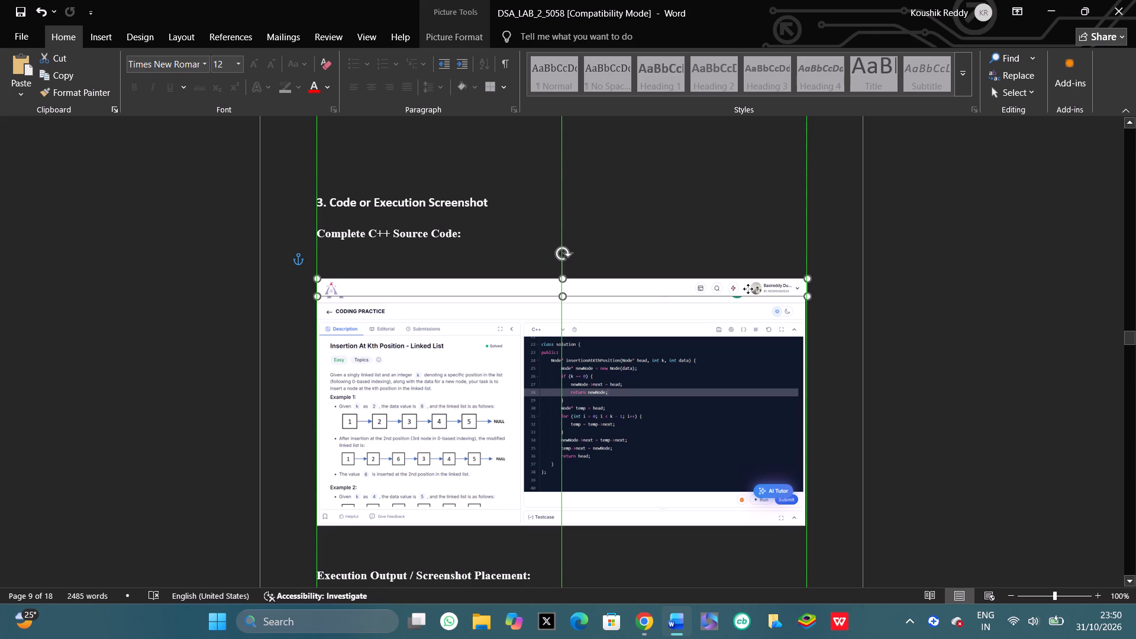
Align the header strip with the Insertion At Kth Position code screenshot and stretch its height downward to cover the original header.
{"action": "left_click_drag", "start_coordinate": [748, 289], "coordinate": [741, 289]}
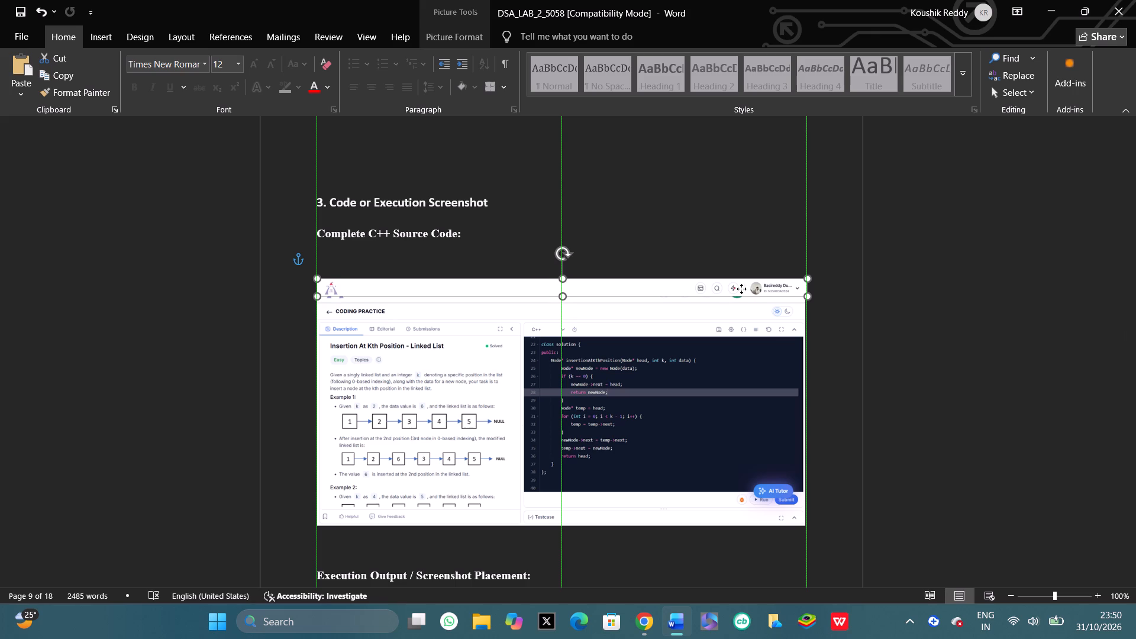
{"action": "left_click_drag", "start_coordinate": [741, 289], "coordinate": [741, 288]}
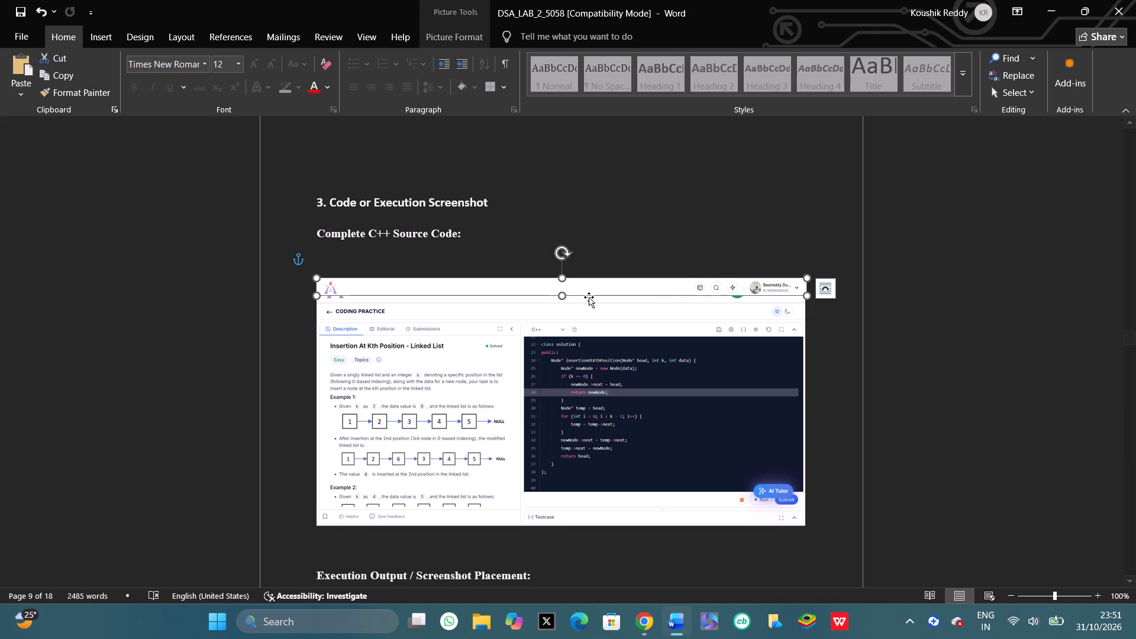
{"action": "left_click_drag", "start_coordinate": [562, 294], "coordinate": [578, 306]}
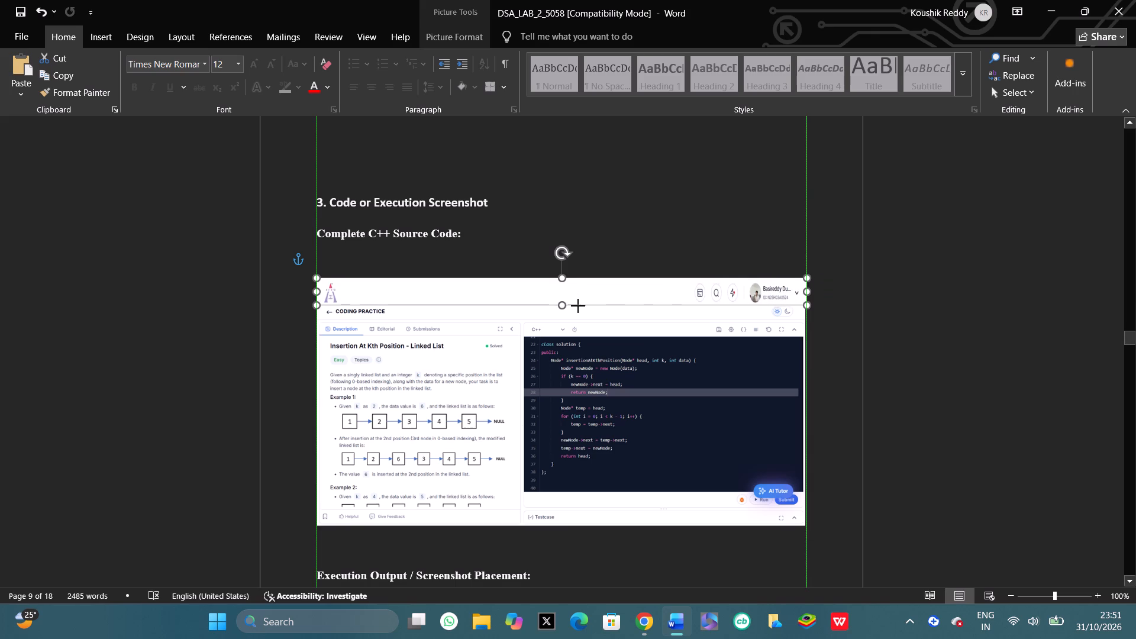
{"action": "left_click_drag", "start_coordinate": [578, 306], "coordinate": [579, 305]}
{"action": "left_click_drag", "start_coordinate": [579, 305], "coordinate": [579, 300]}
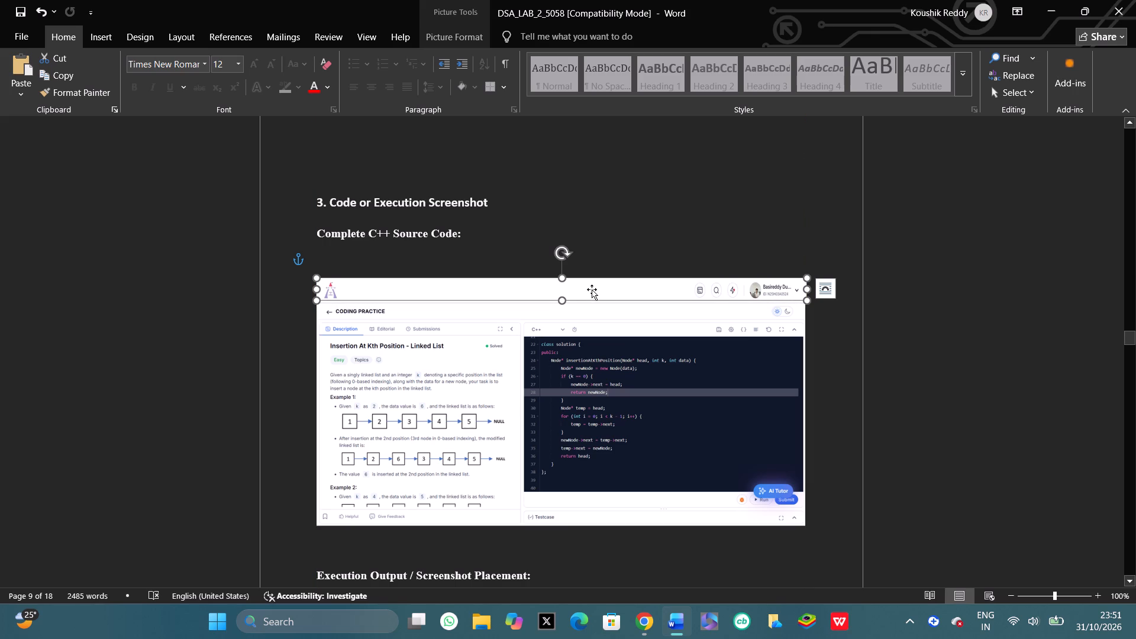
Nudge the stretched strip until its edges line up with the code screenshot's top and sides, and deselect it.
{"action": "left_click_drag", "start_coordinate": [592, 289], "coordinate": [596, 291]}
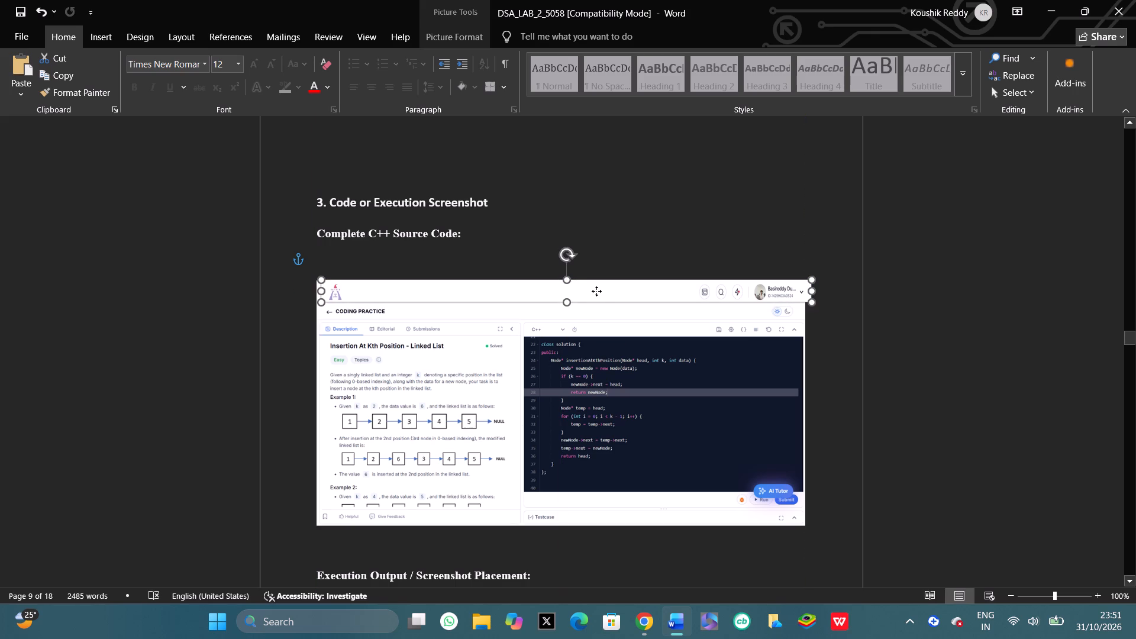
{"action": "left_click_drag", "start_coordinate": [596, 291], "coordinate": [592, 292]}
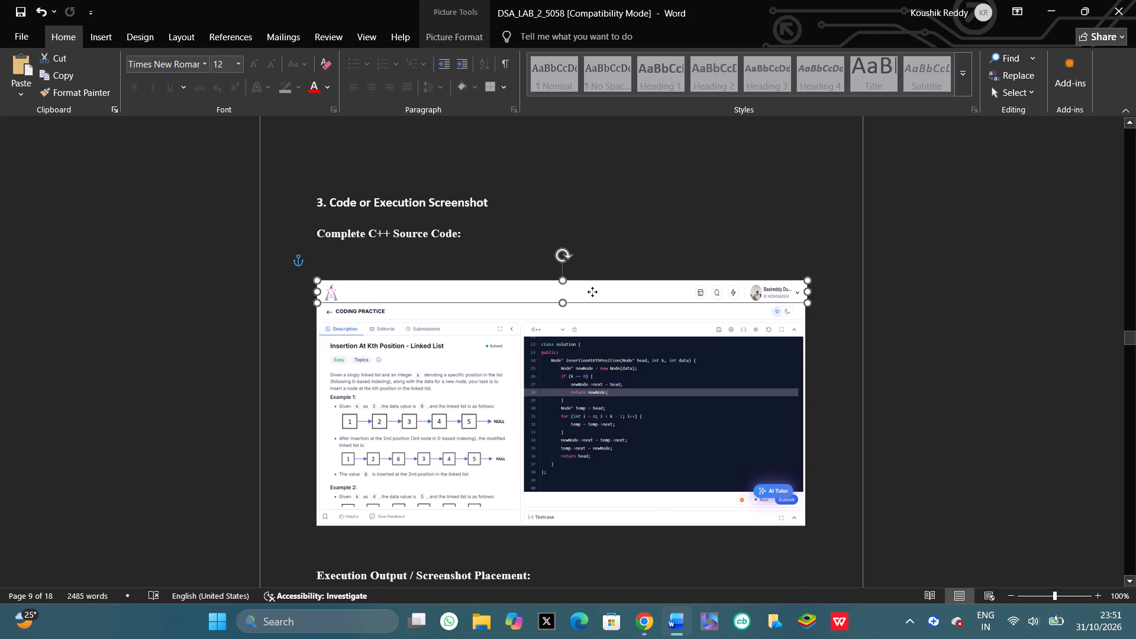
{"action": "left_click_drag", "start_coordinate": [592, 292], "coordinate": [588, 292]}
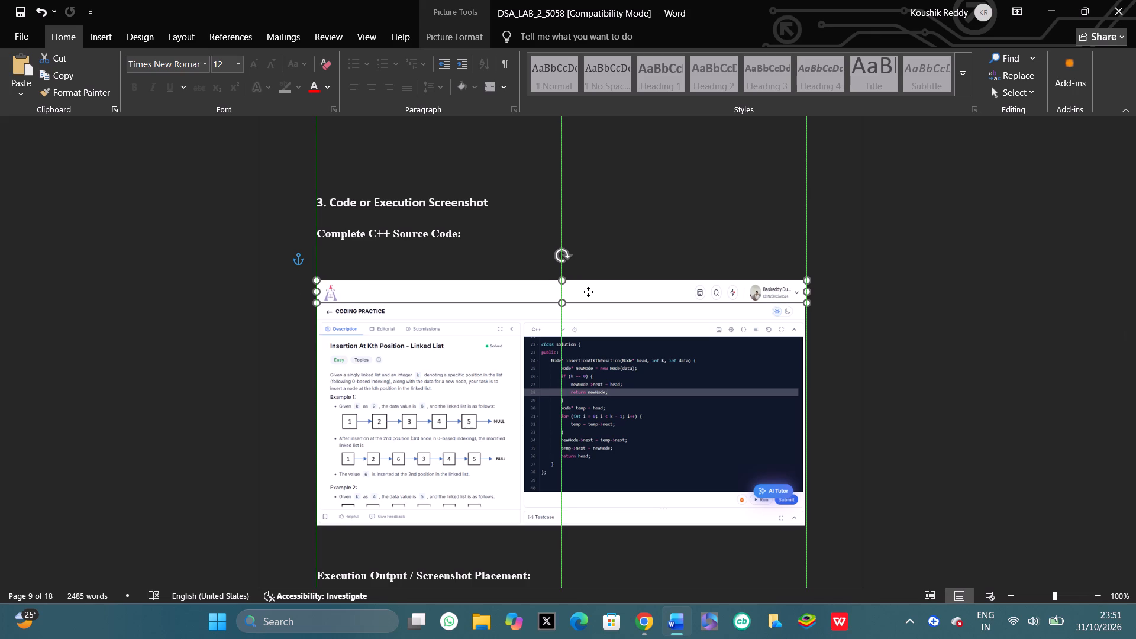
{"action": "left_click_drag", "start_coordinate": [588, 292], "coordinate": [581, 292]}
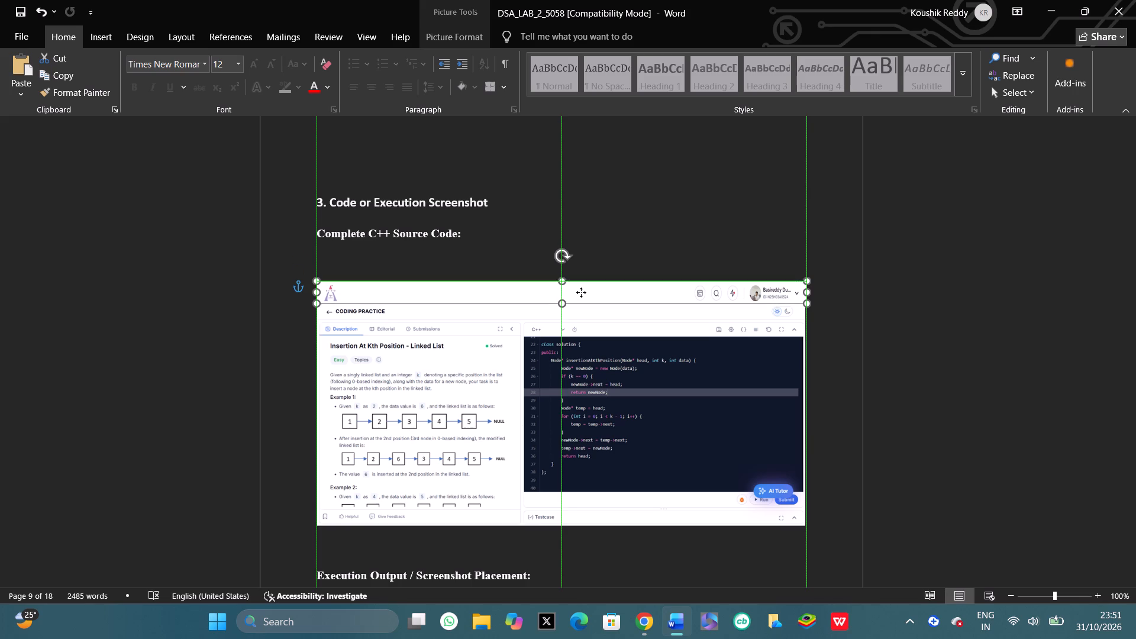
{"action": "left_click_drag", "start_coordinate": [581, 292], "coordinate": [582, 292]}
{"action": "left_click", "coordinate": [582, 292]}
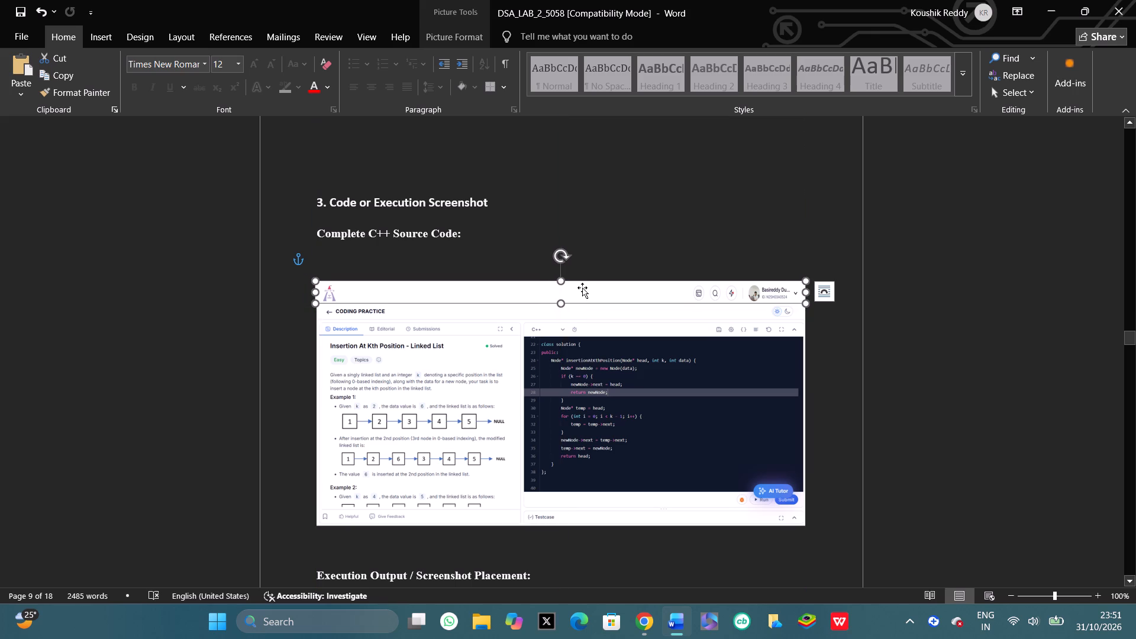
{"action": "left_click", "coordinate": [596, 248]}
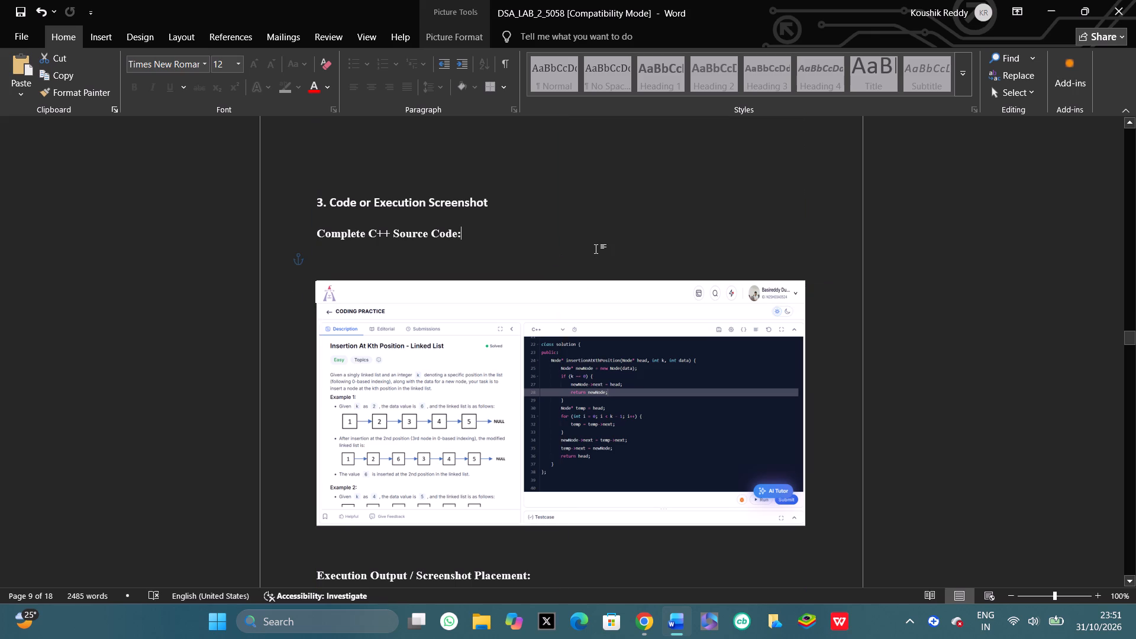
{"action": "left_click", "coordinate": [611, 298]}
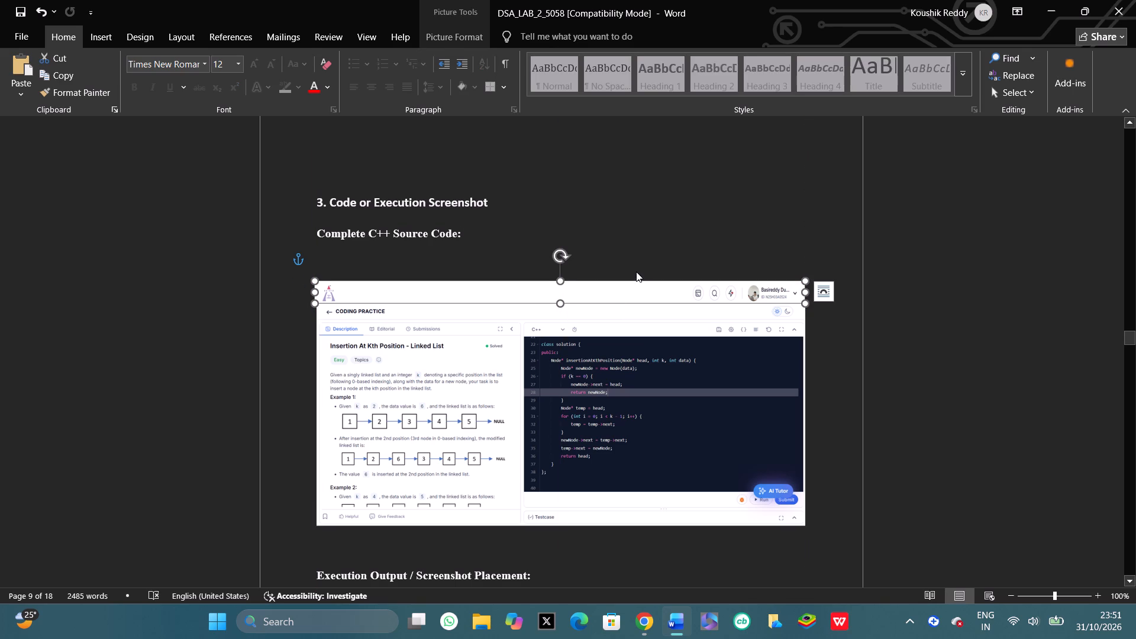
{"action": "left_click", "coordinate": [671, 208]}
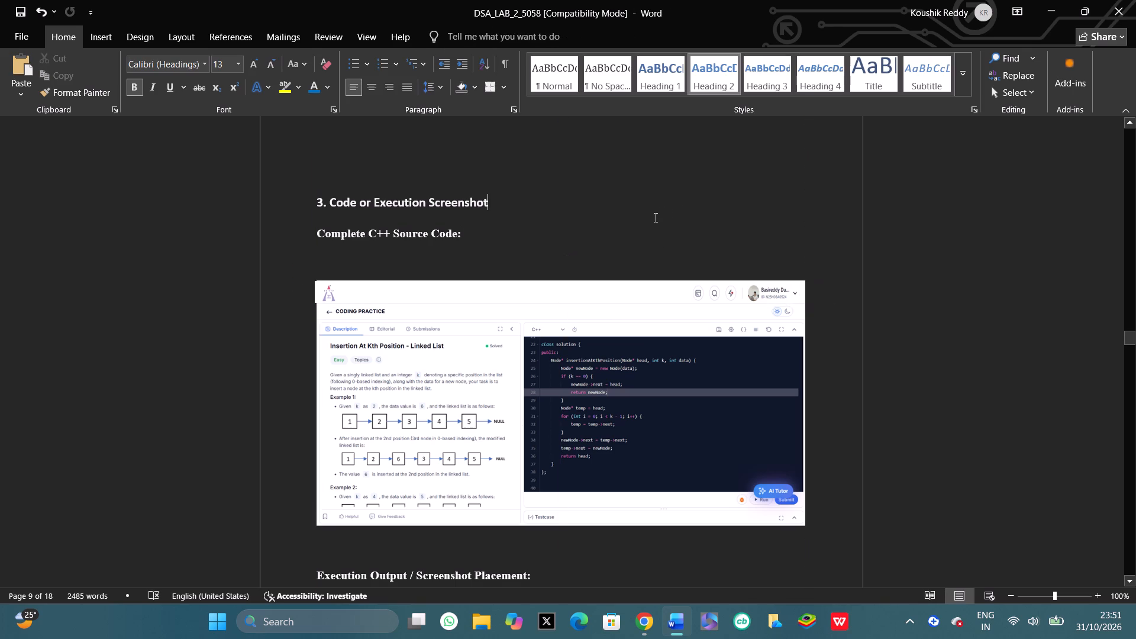
{"action": "left_click", "coordinate": [641, 289]}
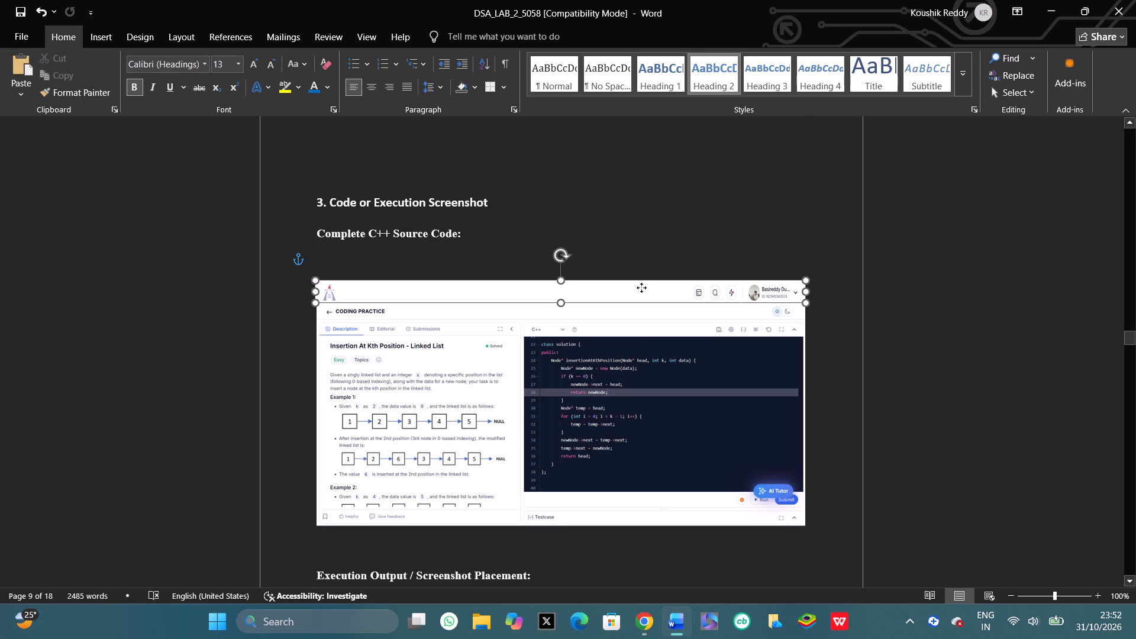
{"action": "left_click", "coordinate": [669, 227]}
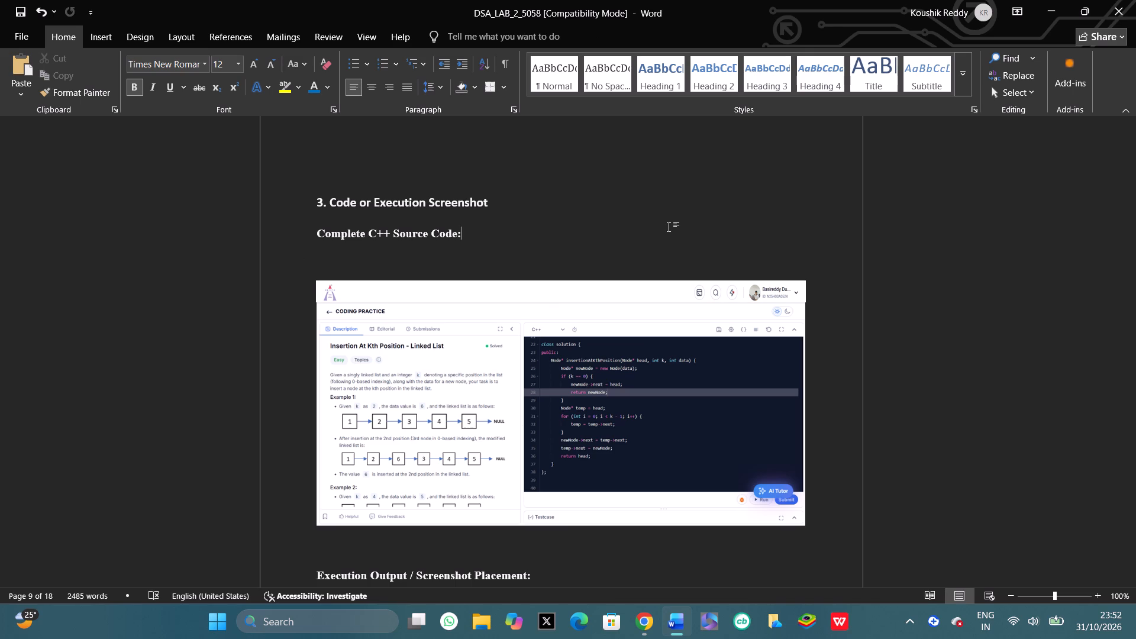
Insert blank lines above the Kth position insertion problem's execution output screenshot and paste the header strip there.
{"action": "scroll", "coordinate": [669, 227], "scroll_direction": "down", "scroll_amount": 4}
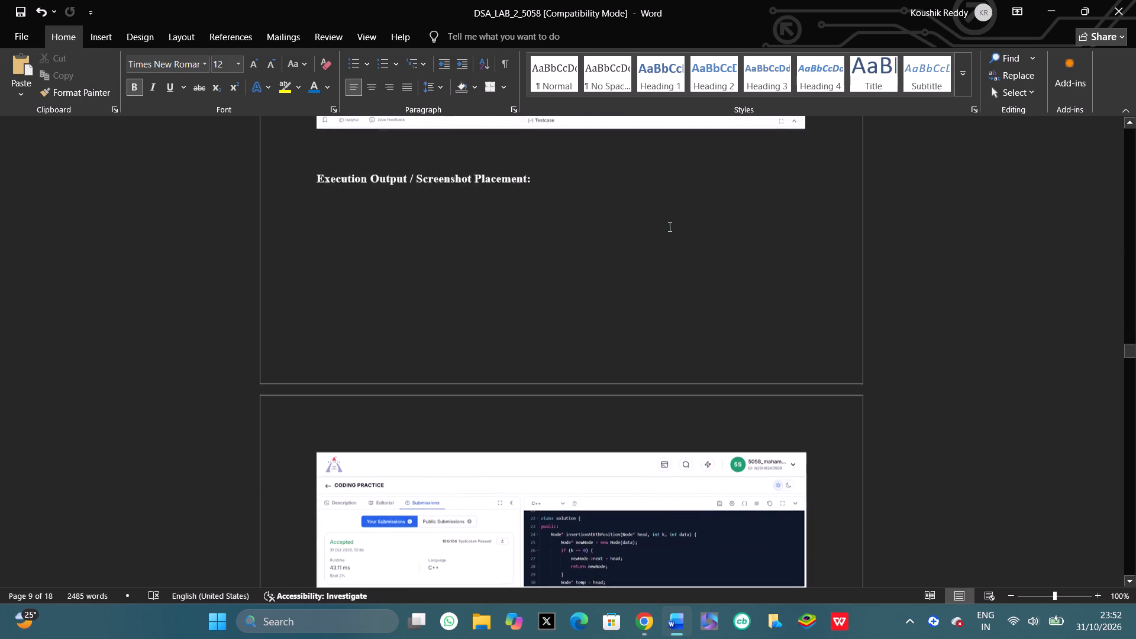
{"action": "scroll", "coordinate": [669, 227], "scroll_direction": "down", "scroll_amount": 1}
{"action": "left_click", "coordinate": [644, 311]}
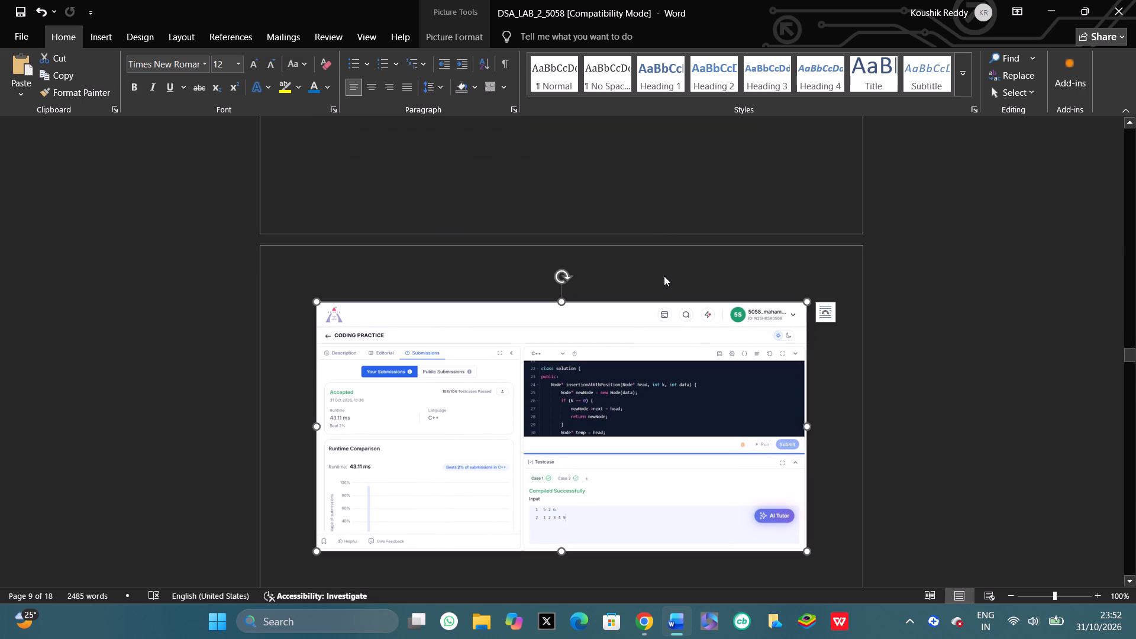
{"action": "left_click", "coordinate": [664, 273]}
{"action": "left_click", "coordinate": [766, 283]}
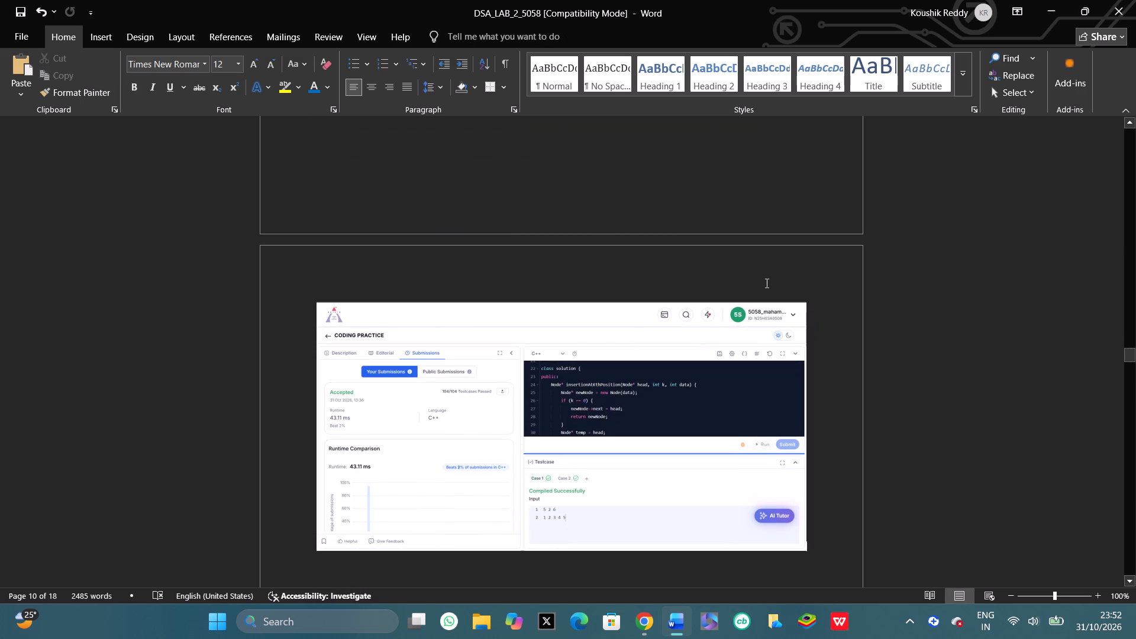
{"action": "scroll", "coordinate": [766, 283], "scroll_direction": "up", "scroll_amount": 1}
{"action": "left_click", "coordinate": [753, 304]}
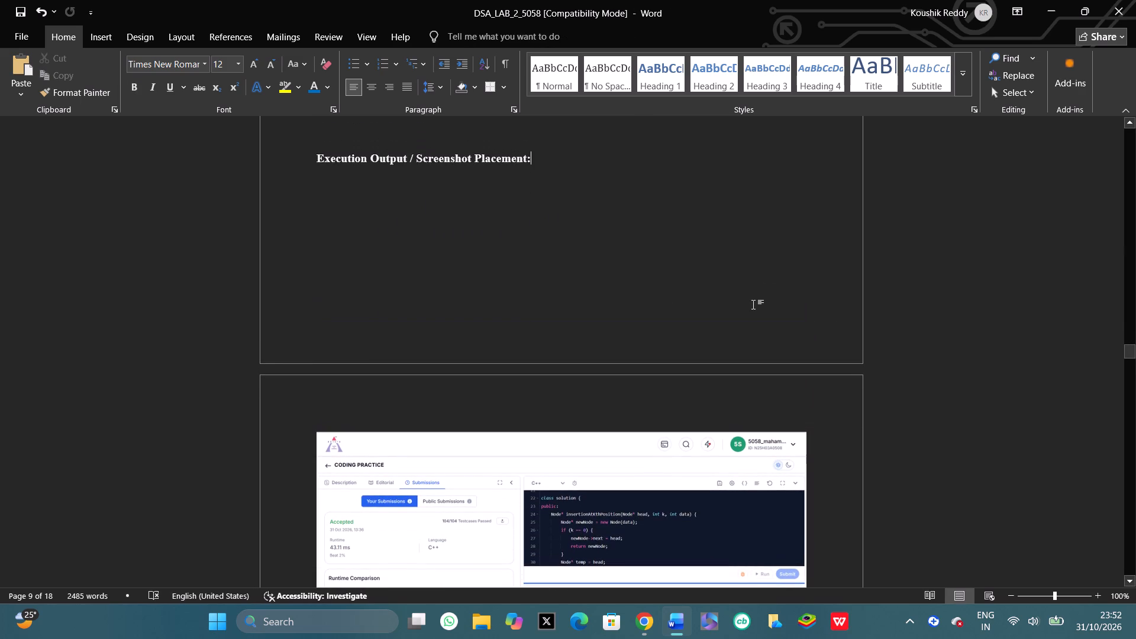
{"action": "left_click", "coordinate": [695, 415]}
{"action": "scroll", "coordinate": [695, 415], "scroll_direction": "down", "scroll_amount": 2}
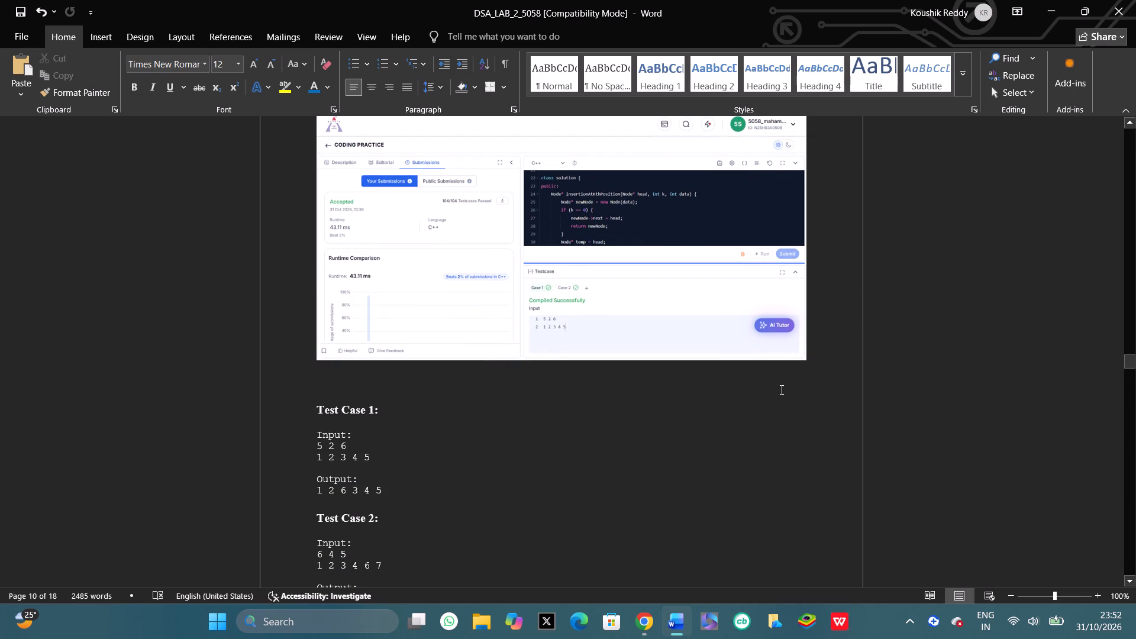
{"action": "scroll", "coordinate": [780, 389], "scroll_direction": "up", "scroll_amount": 1}
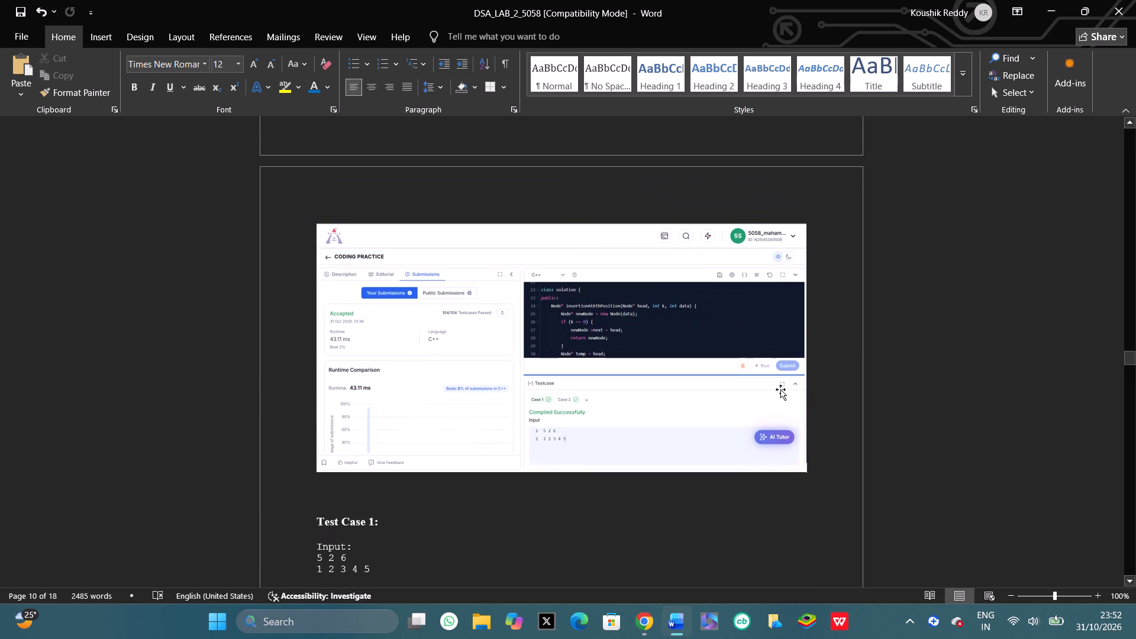
{"action": "left_click", "coordinate": [828, 259]}
{"action": "key", "text": "Left"}
{"action": "key", "text": "Left"}
{"action": "key", "text": "Return"}
{"action": "key", "text": "Return"}
{"action": "key", "text": "Return"}
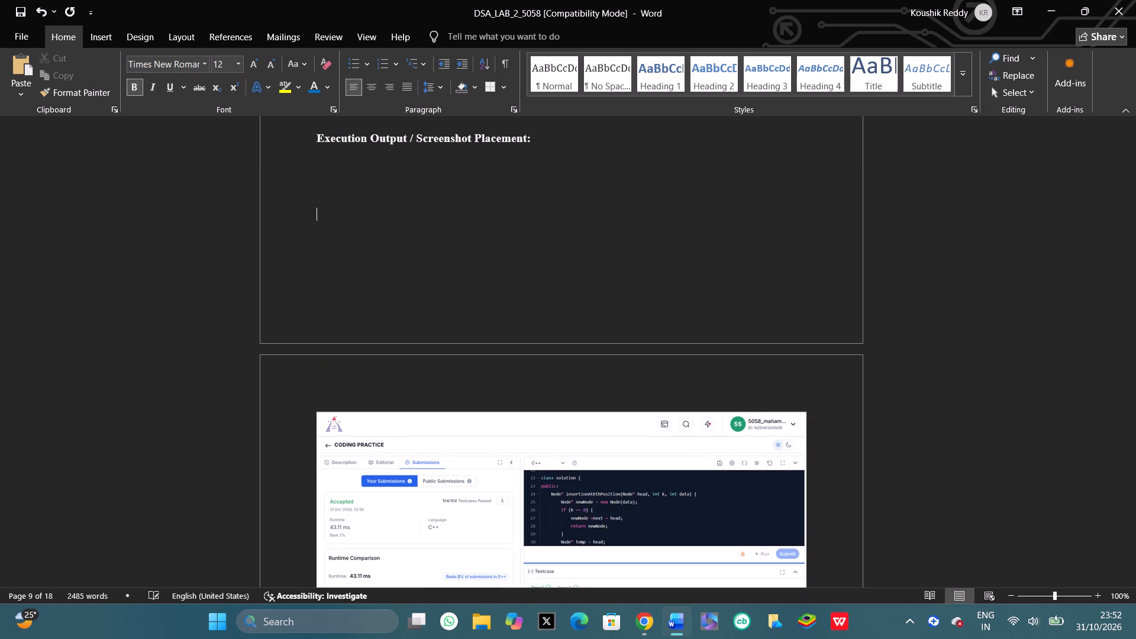
{"action": "key", "text": "Return"}
{"action": "key", "text": "Return"}
{"action": "key", "text": "Return"}
{"action": "key", "text": "Return"}
{"action": "key", "text": "ctrl+v"}
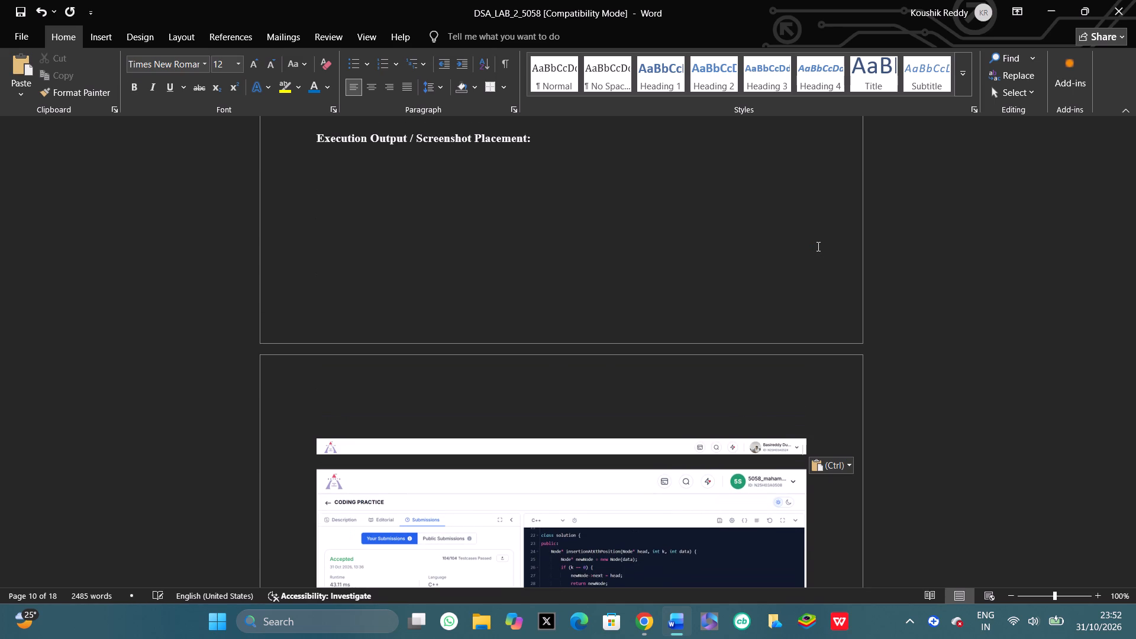
Set the pasted strip's wrapping to In Front of Text and move it onto the top edge of the execution output screenshot.
{"action": "left_click", "coordinate": [776, 443]}
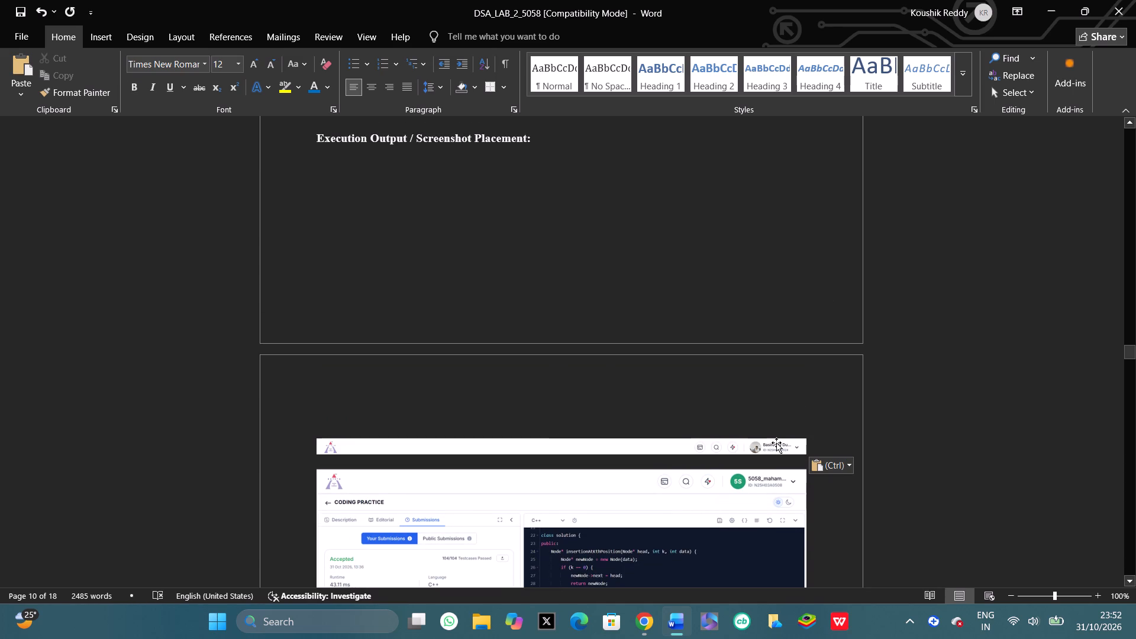
{"action": "left_click", "coordinate": [806, 453]}
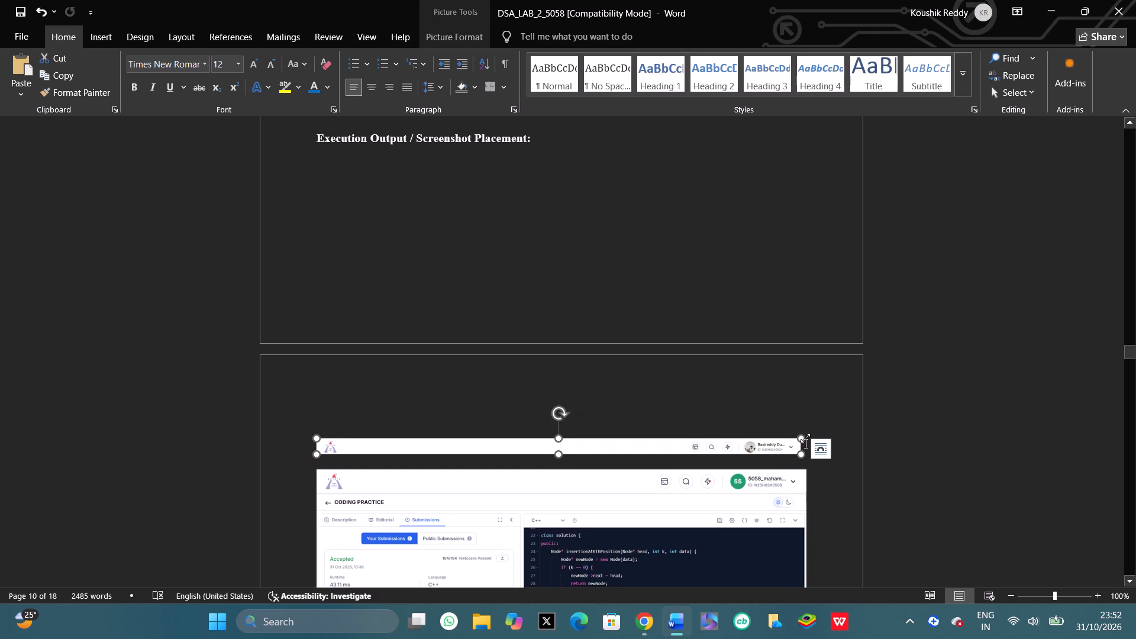
{"action": "left_click", "coordinate": [803, 438]}
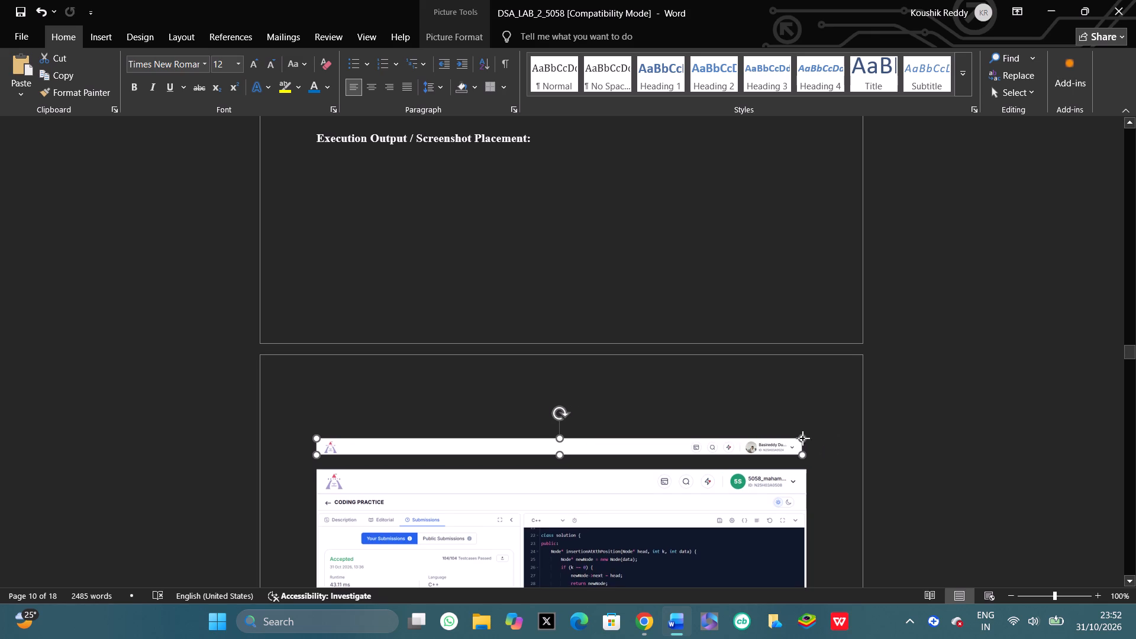
{"action": "left_click", "coordinate": [819, 450]}
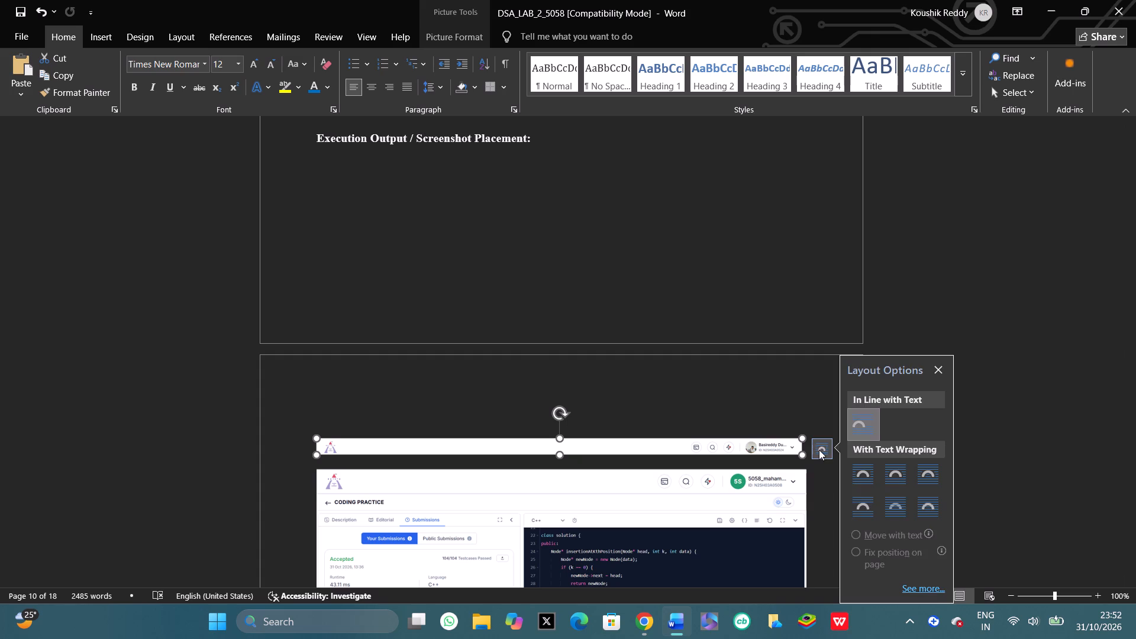
{"action": "left_click", "coordinate": [922, 507]}
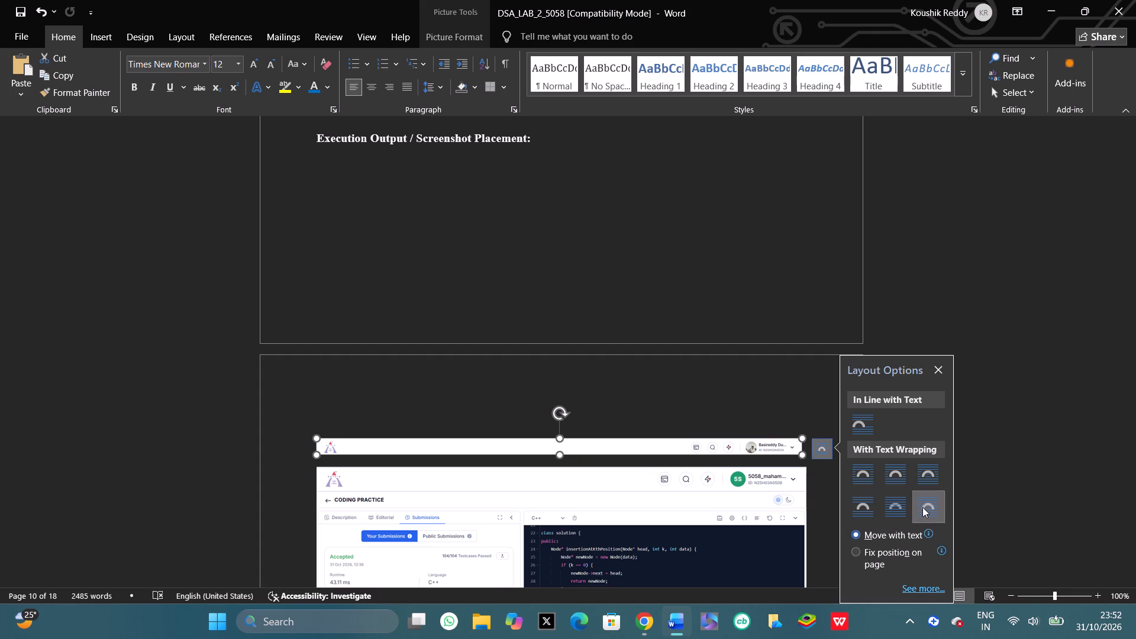
{"action": "left_click_drag", "start_coordinate": [793, 450], "coordinate": [793, 472]}
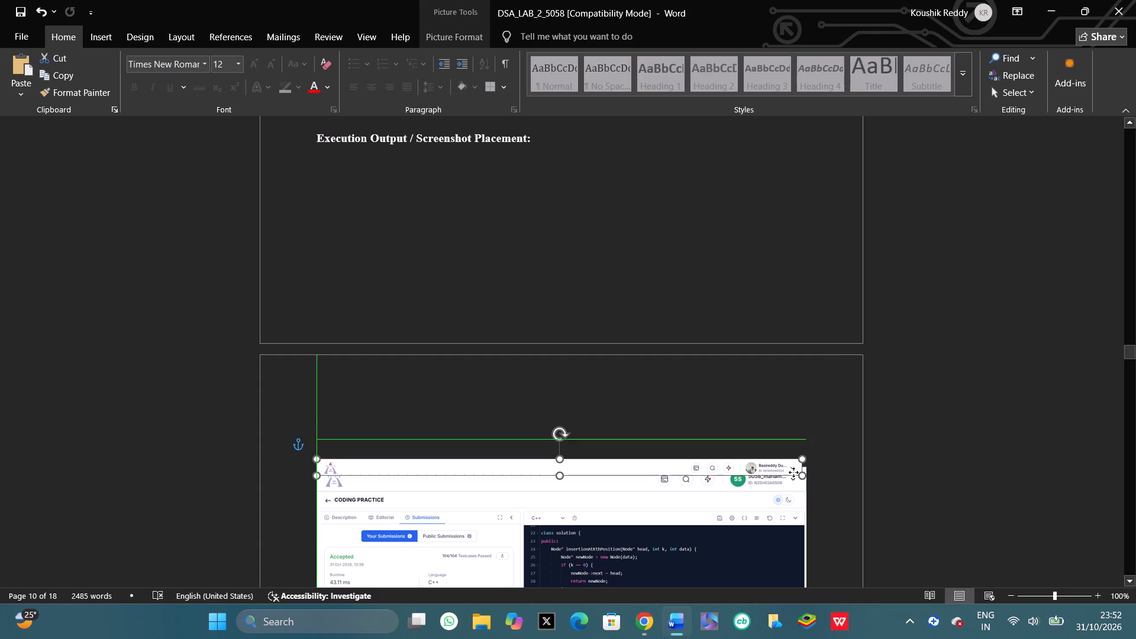
{"action": "left_click_drag", "start_coordinate": [793, 472], "coordinate": [799, 484]}
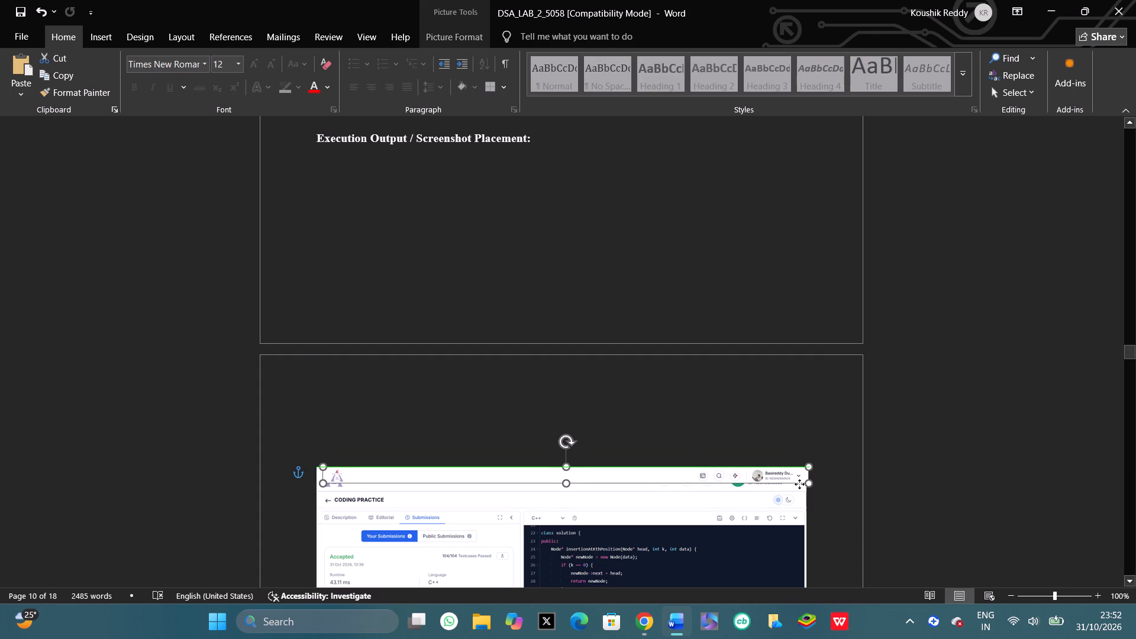
{"action": "left_click_drag", "start_coordinate": [799, 484], "coordinate": [785, 488]}
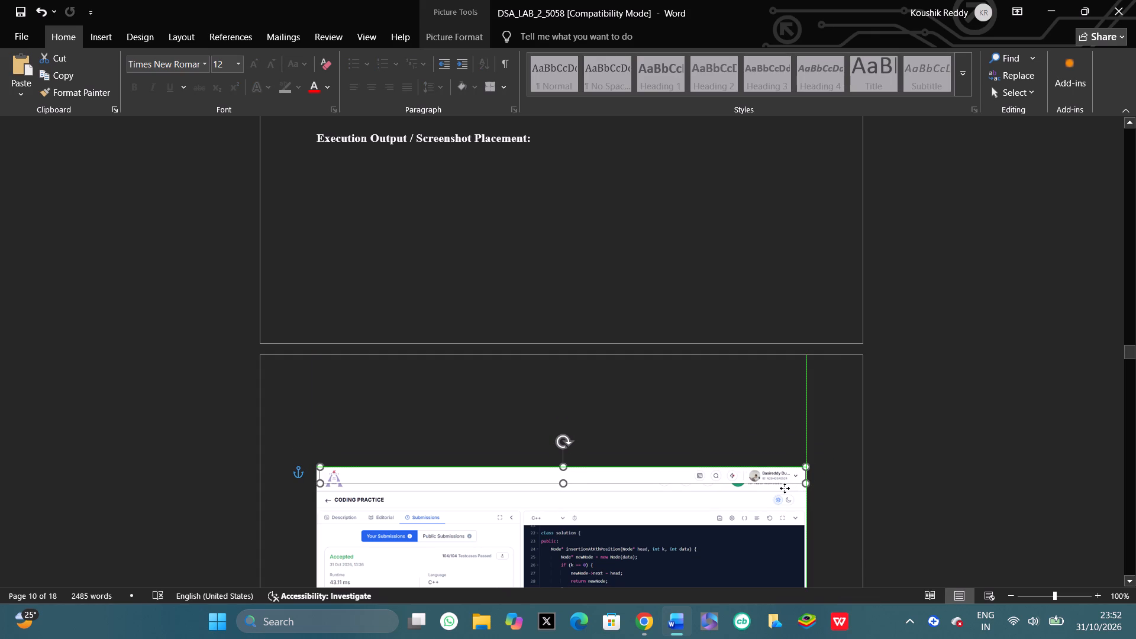
{"action": "left_click_drag", "start_coordinate": [785, 488], "coordinate": [788, 486]}
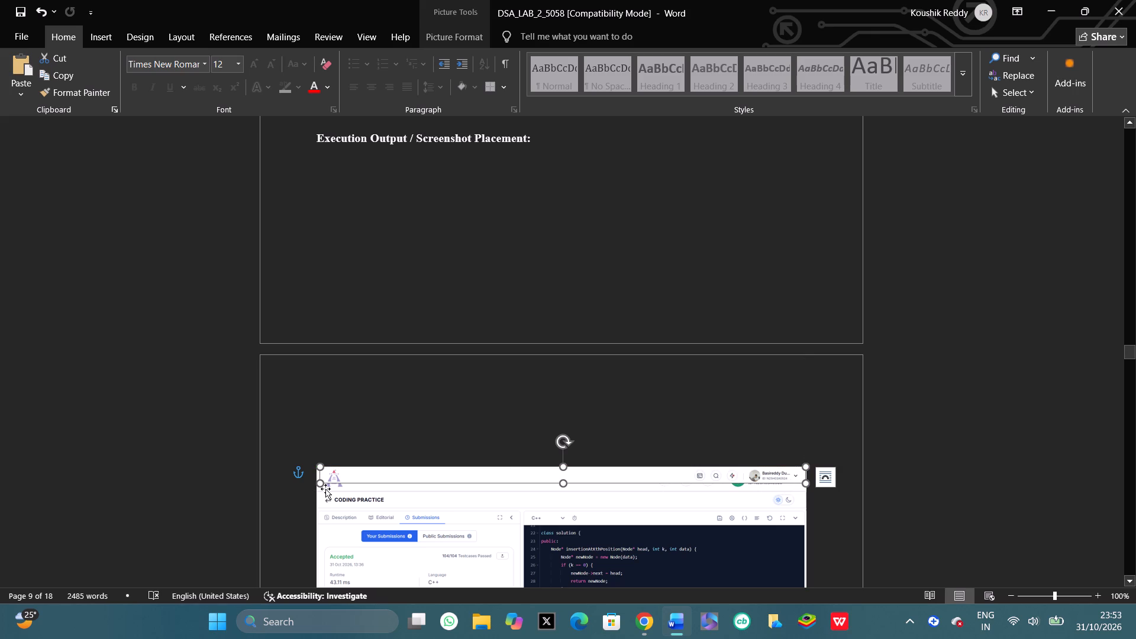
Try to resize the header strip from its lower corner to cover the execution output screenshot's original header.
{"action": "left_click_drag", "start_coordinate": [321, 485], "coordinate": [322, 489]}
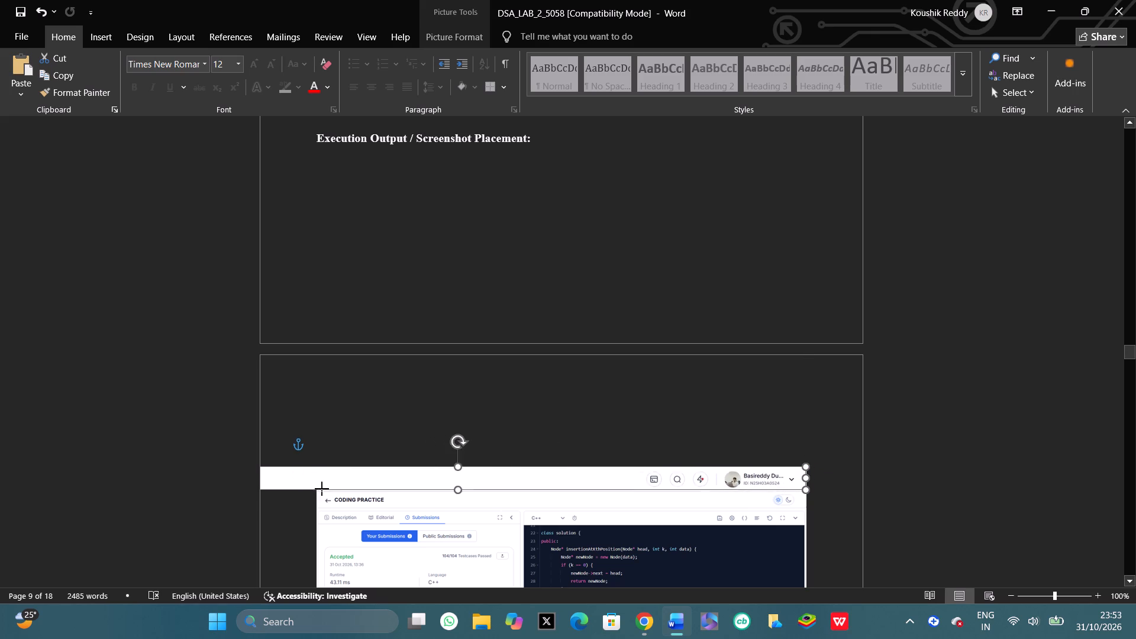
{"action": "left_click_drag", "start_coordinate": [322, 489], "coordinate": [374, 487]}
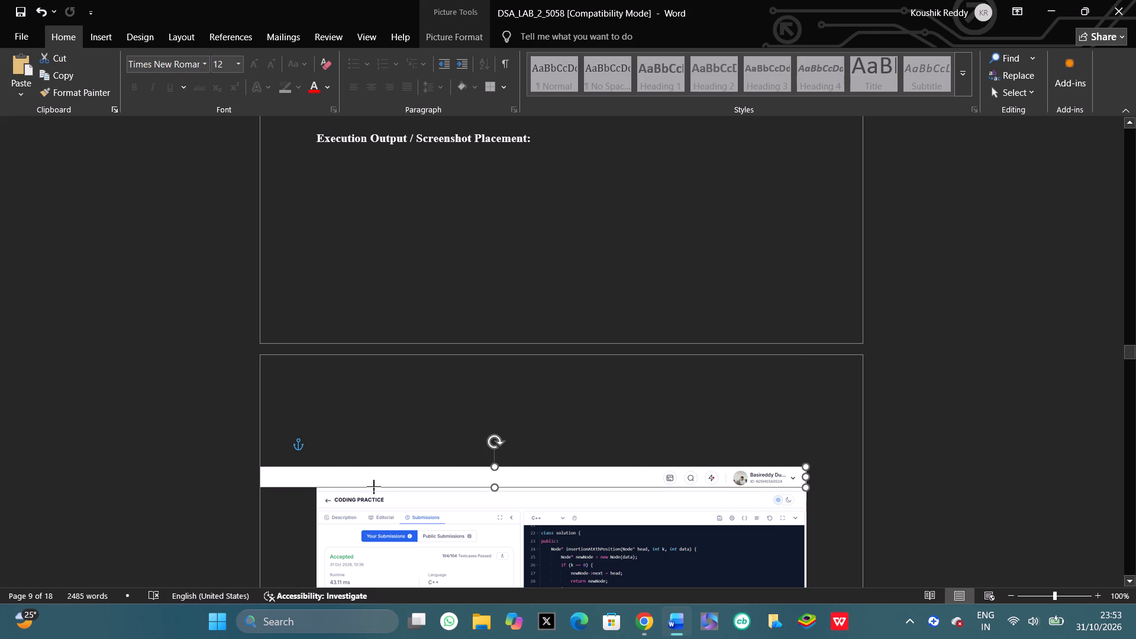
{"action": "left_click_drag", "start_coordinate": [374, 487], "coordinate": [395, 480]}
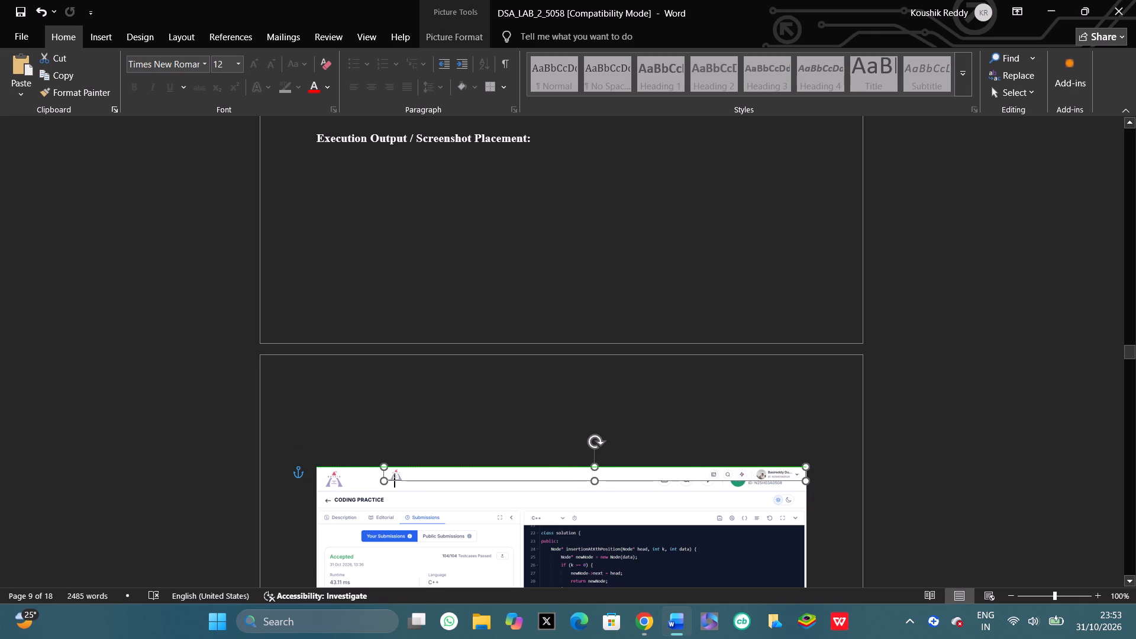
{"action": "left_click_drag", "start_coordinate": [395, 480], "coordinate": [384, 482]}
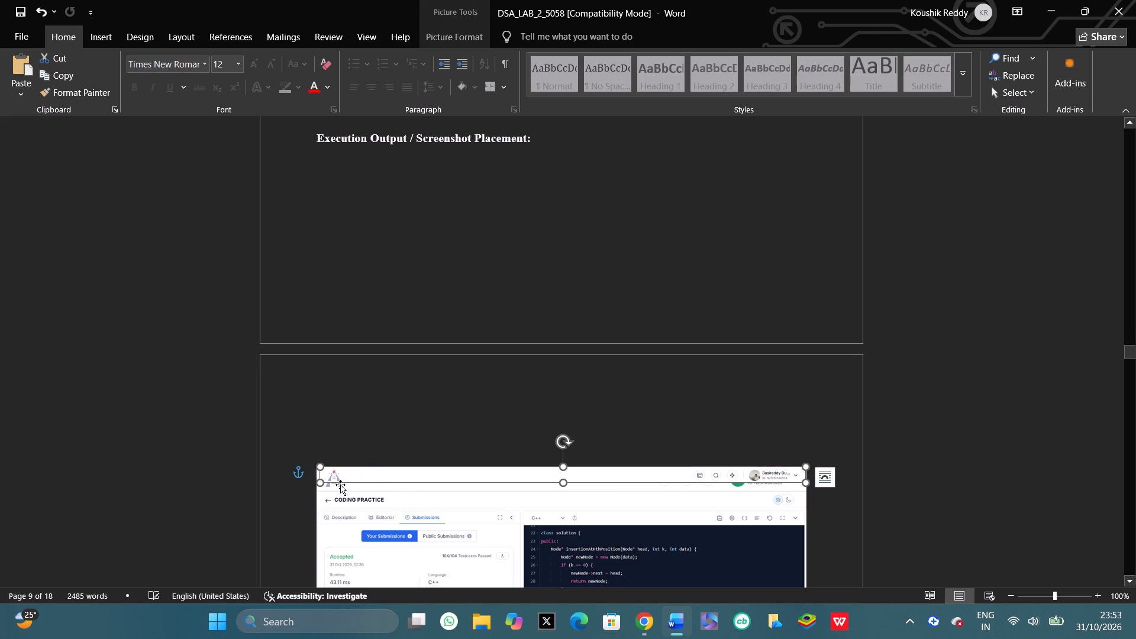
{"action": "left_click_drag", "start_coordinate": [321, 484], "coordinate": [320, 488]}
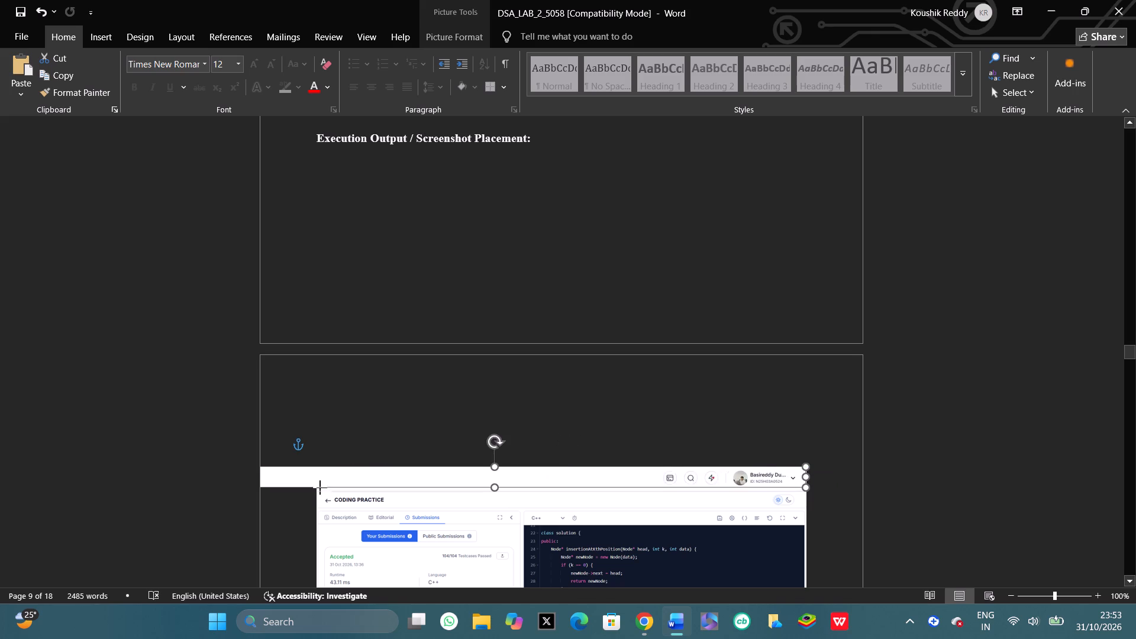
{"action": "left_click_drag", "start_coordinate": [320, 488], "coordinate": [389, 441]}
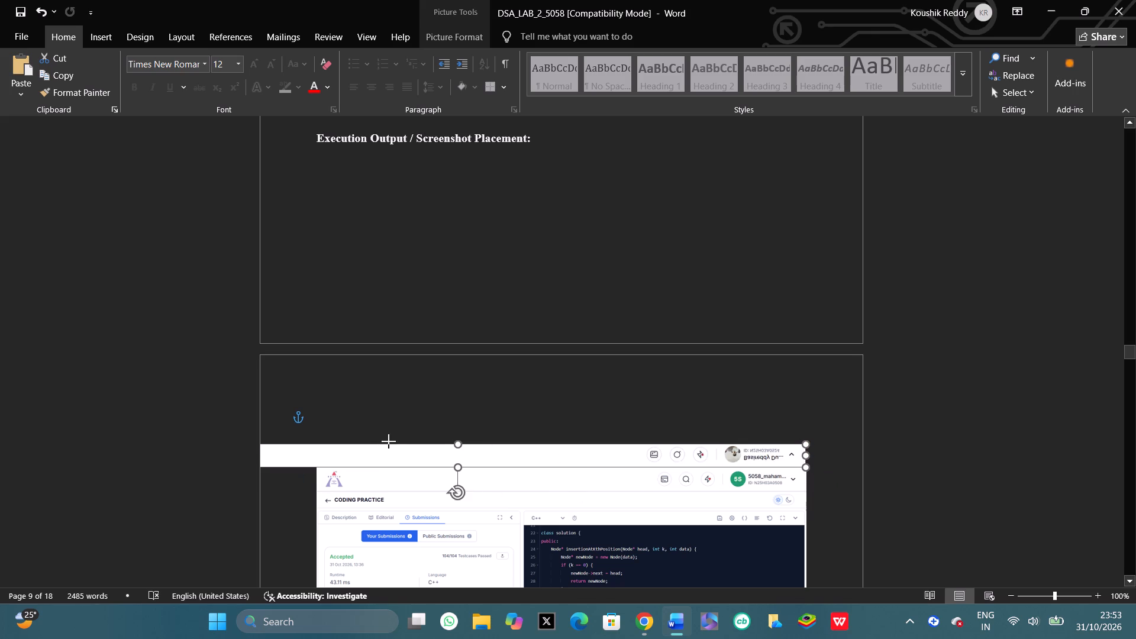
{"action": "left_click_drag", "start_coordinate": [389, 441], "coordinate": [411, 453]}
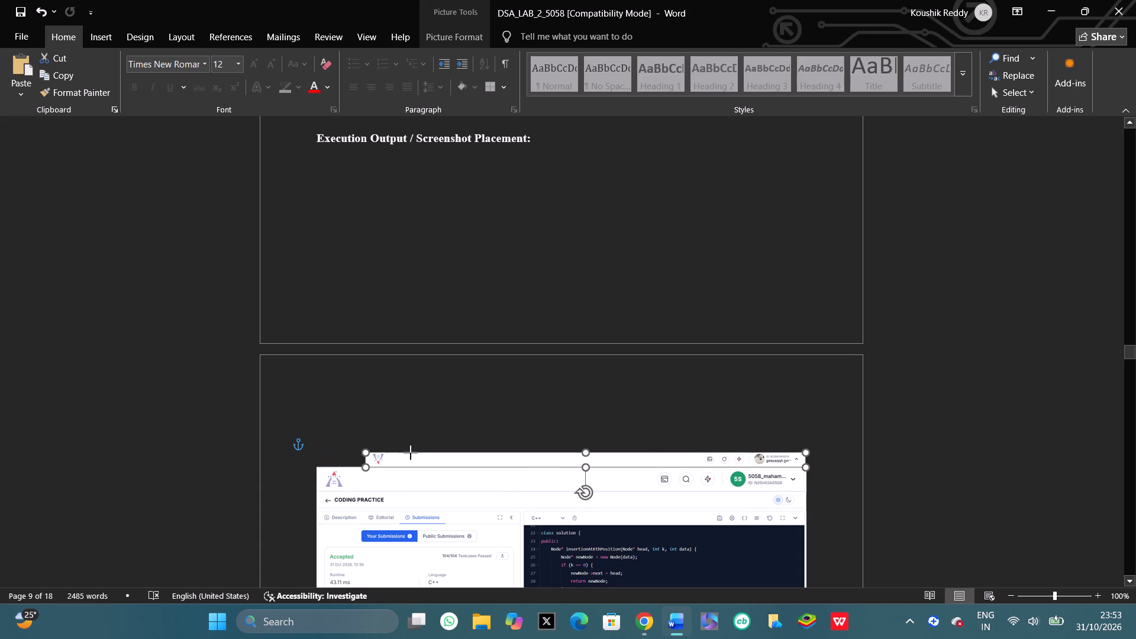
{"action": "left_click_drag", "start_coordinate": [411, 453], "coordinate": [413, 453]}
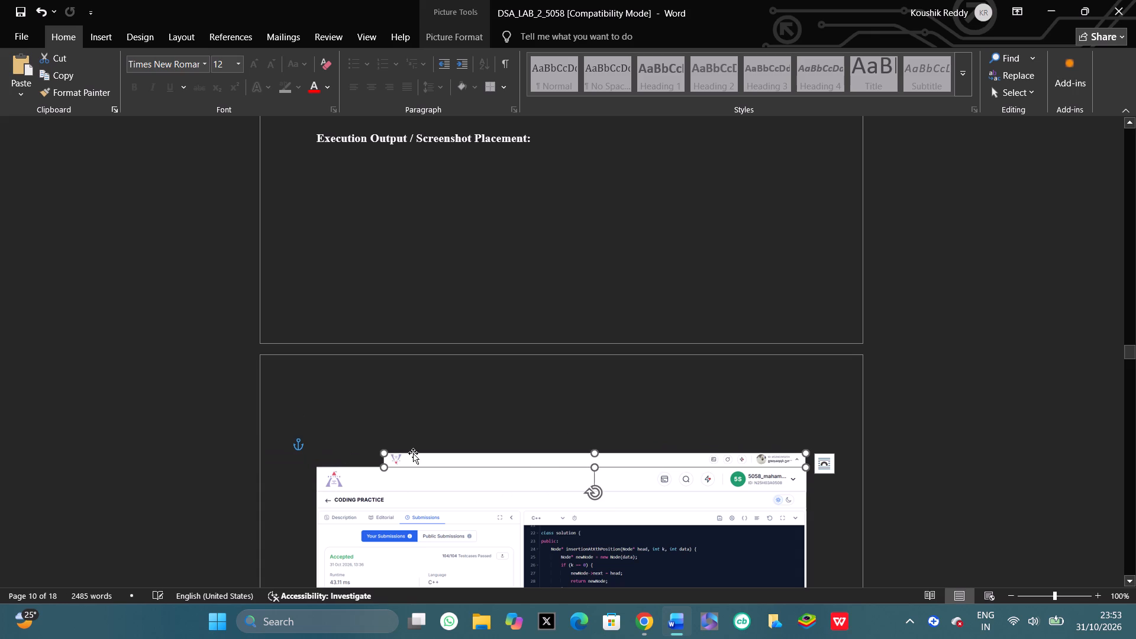
Delete the distorted header strip above the Kth position execution output screenshot.
{"action": "key", "text": "Delete"}
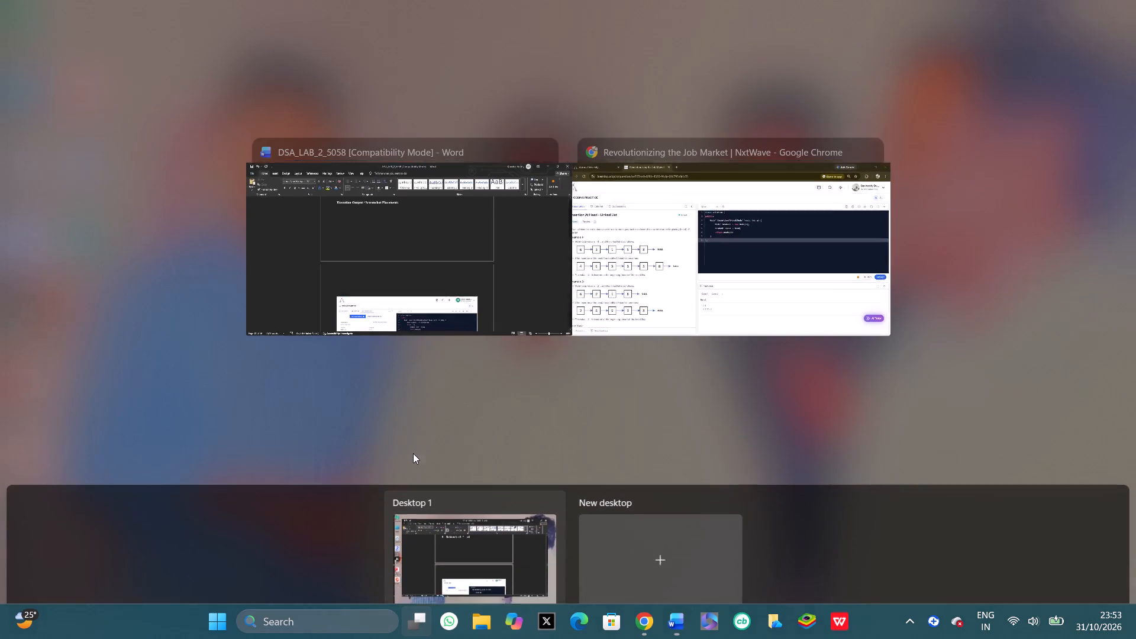
Switch to Chrome and take a rectangular snip of the coding page's full-width header strip at 90% page zoom.
{"action": "left_click", "coordinate": [607, 254]}
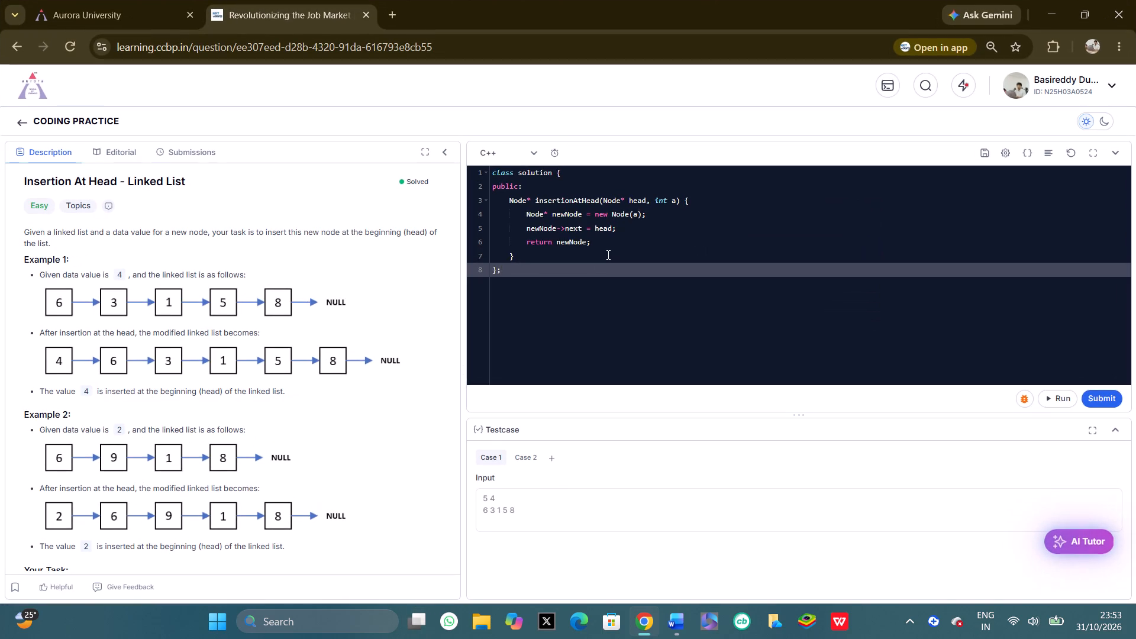
{"action": "key", "text": "ctrl+equal"}
{"action": "key", "text": "ctrl+equal"}
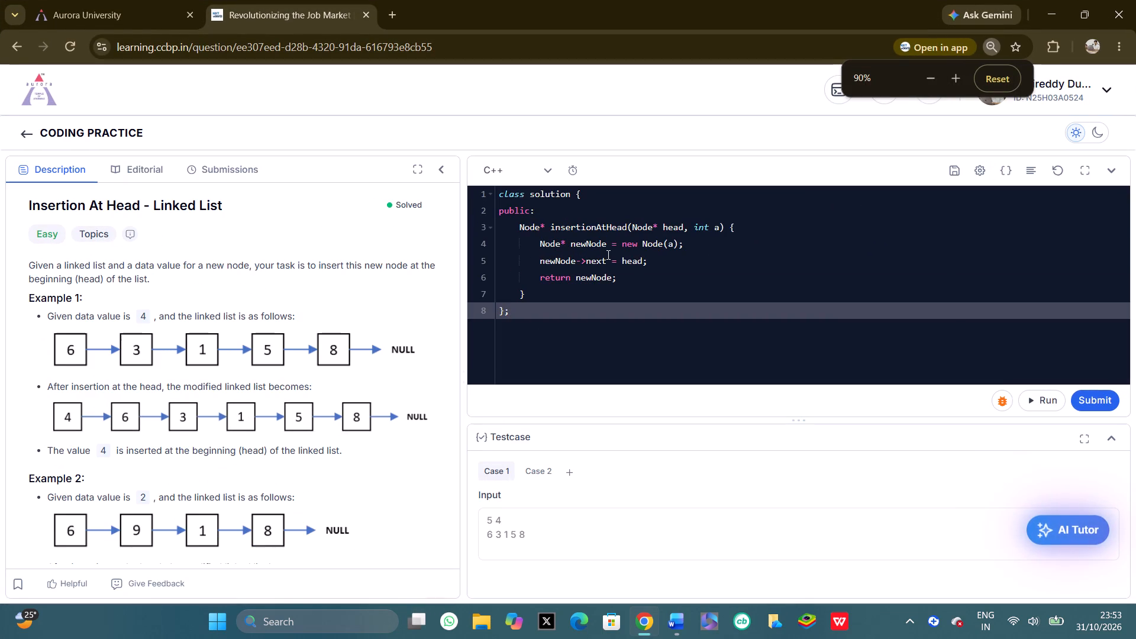
{"action": "key", "text": "Print"}
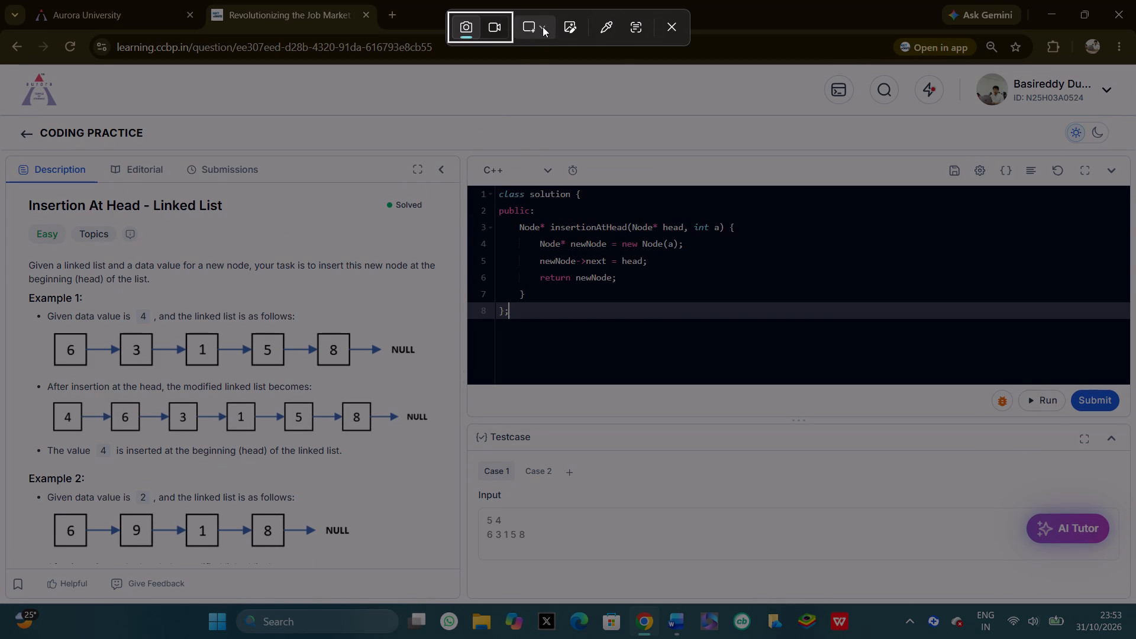
{"action": "left_click", "coordinate": [543, 27]}
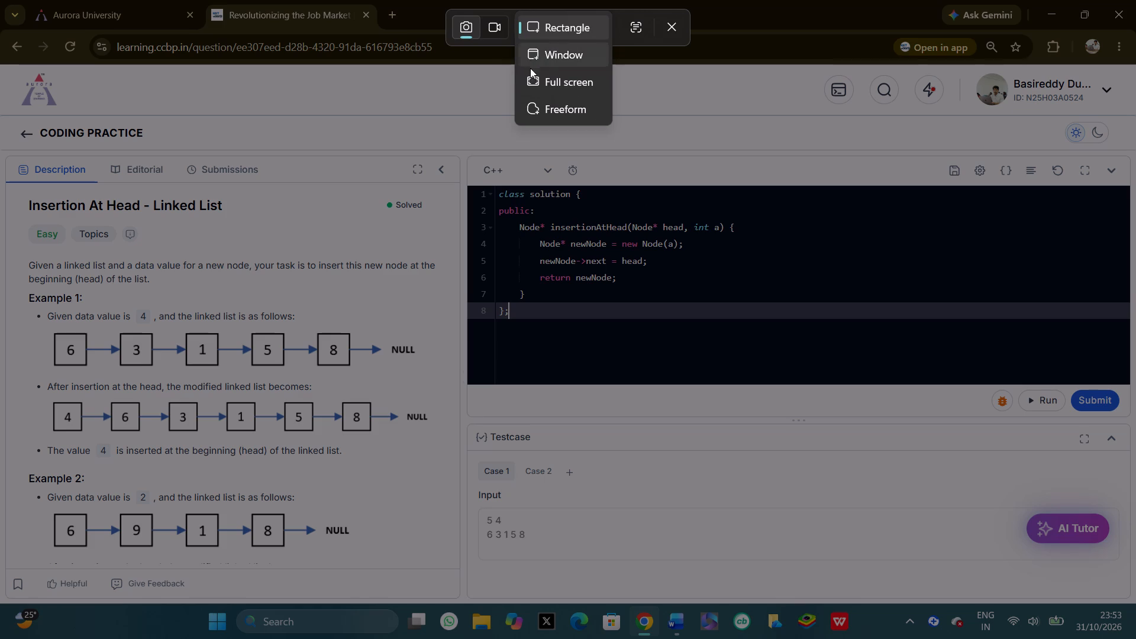
{"action": "left_click", "coordinate": [551, 34]}
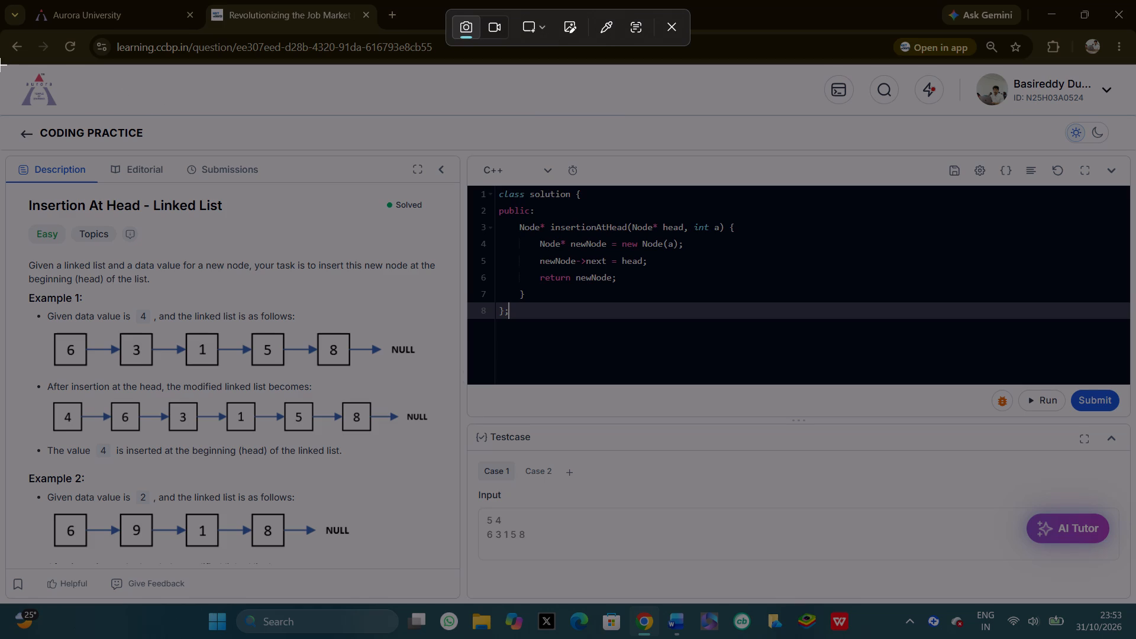
{"action": "left_click_drag", "start_coordinate": [0, 65], "coordinate": [504, 114]}
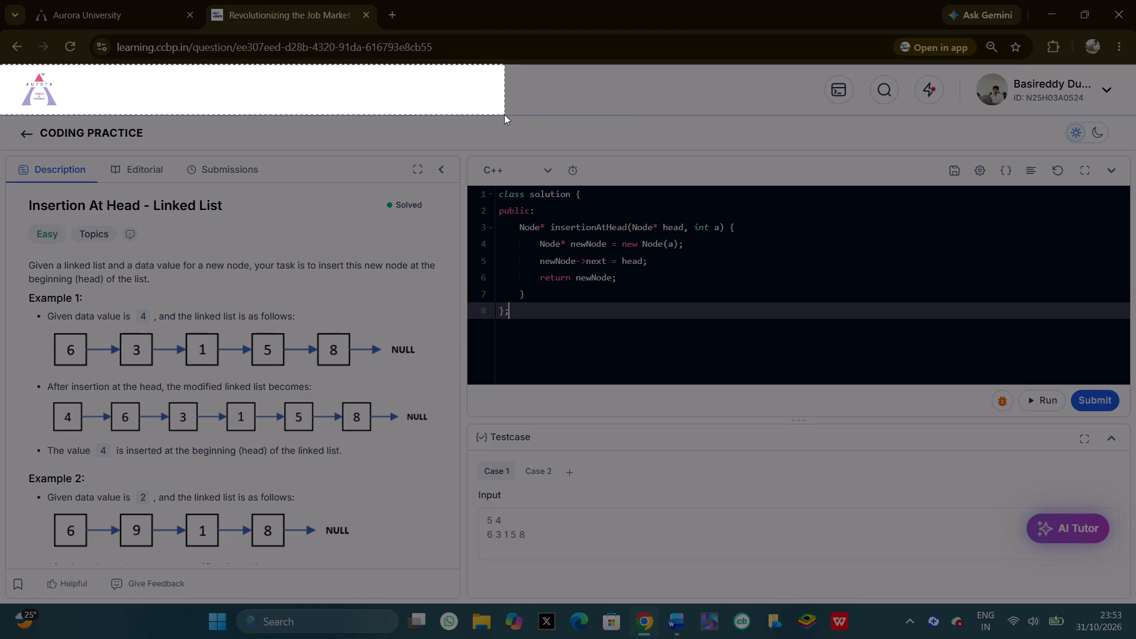
{"action": "left_click_drag", "start_coordinate": [504, 114], "coordinate": [653, 114]}
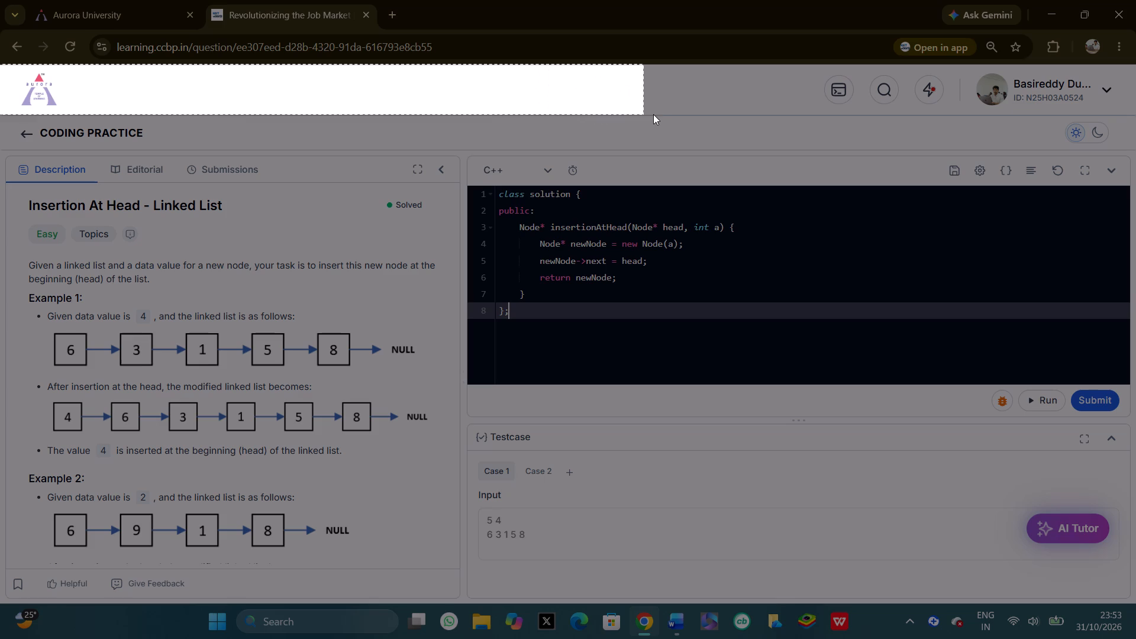
{"action": "left_click_drag", "start_coordinate": [653, 114], "coordinate": [853, 114]}
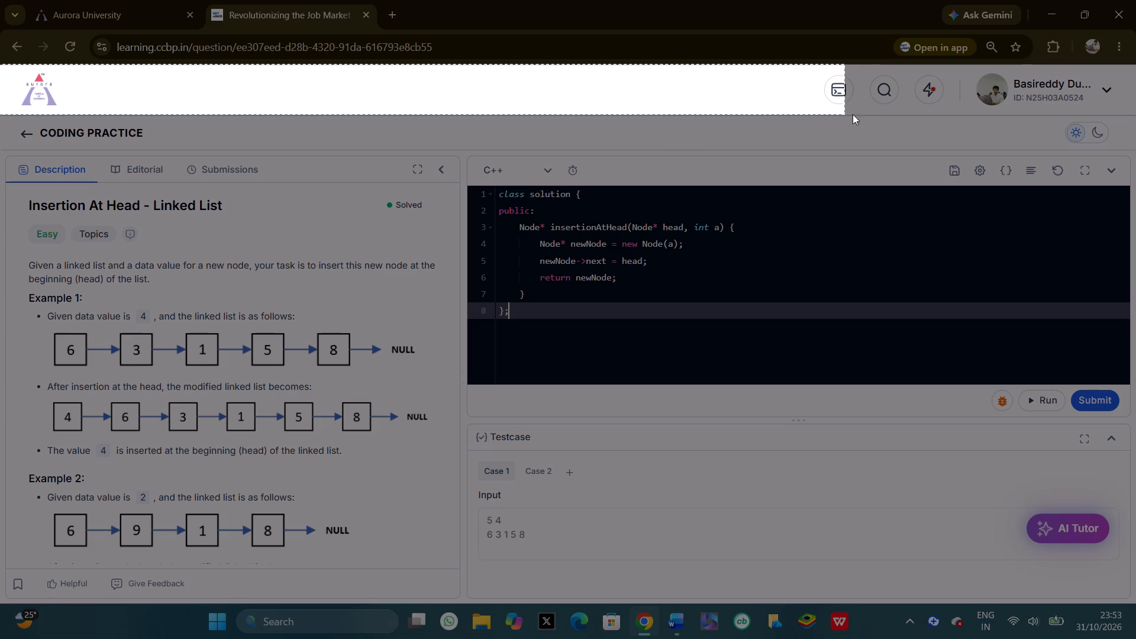
{"action": "left_click_drag", "start_coordinate": [853, 114], "coordinate": [1047, 113]}
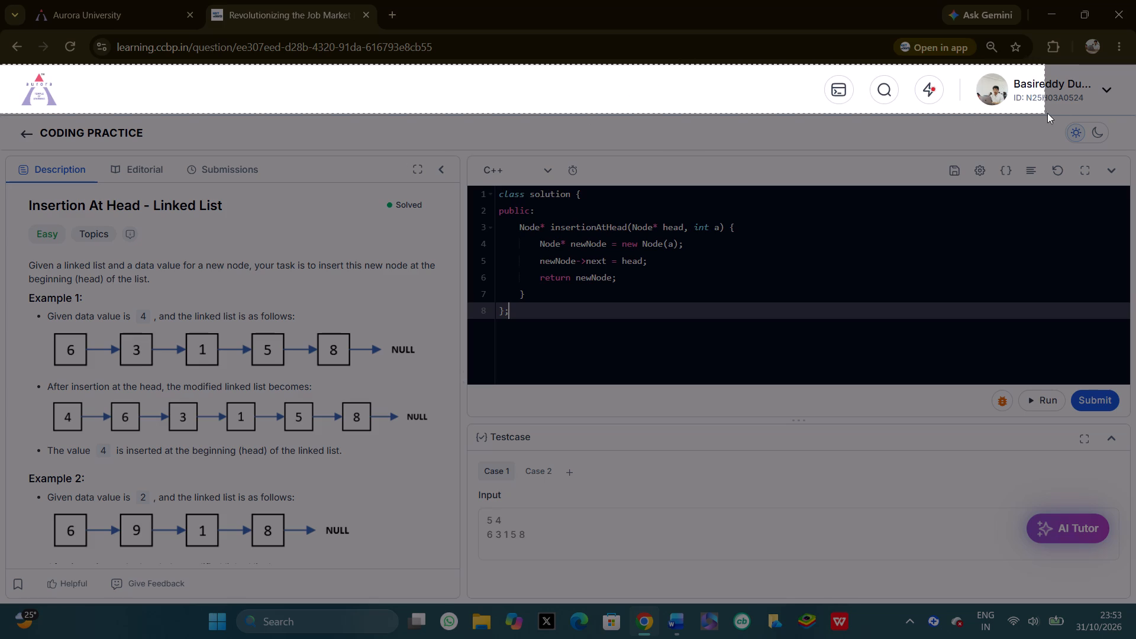
{"action": "left_click_drag", "start_coordinate": [1047, 113], "coordinate": [1135, 112]}
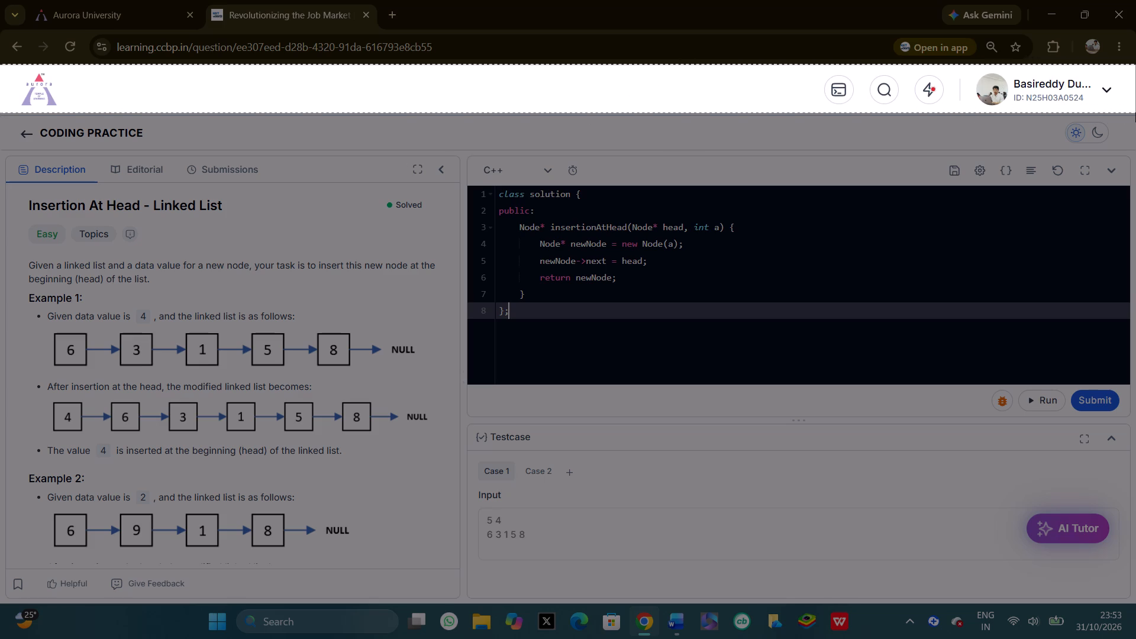
{"action": "left_click_drag", "start_coordinate": [1135, 112], "coordinate": [1135, 117]}
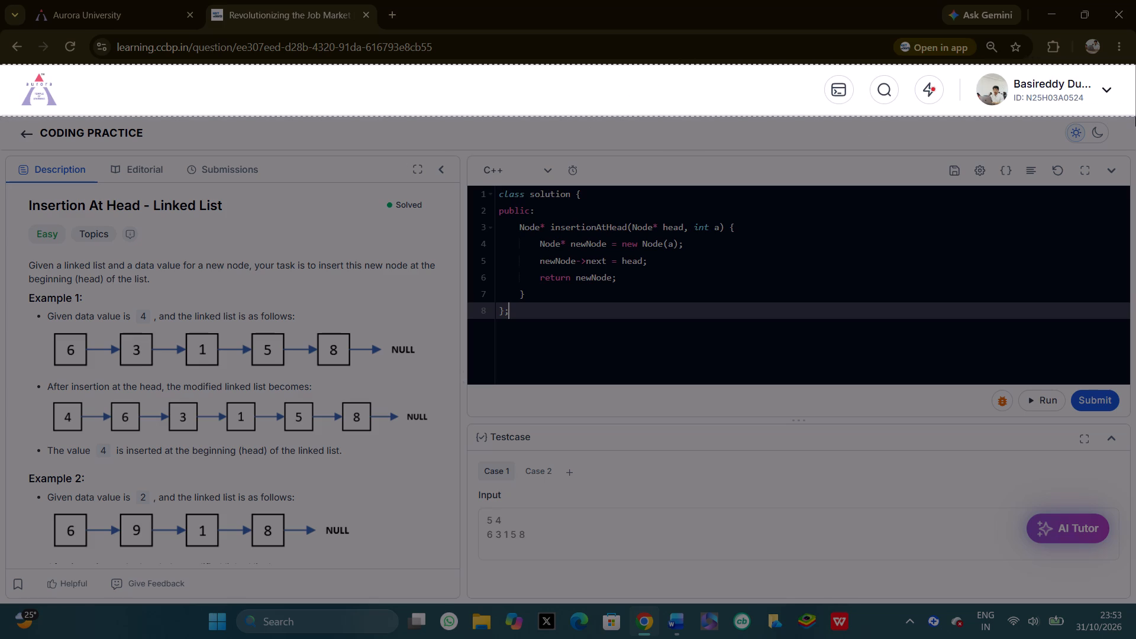
{"action": "left_click_drag", "start_coordinate": [1135, 117], "coordinate": [1135, 112]}
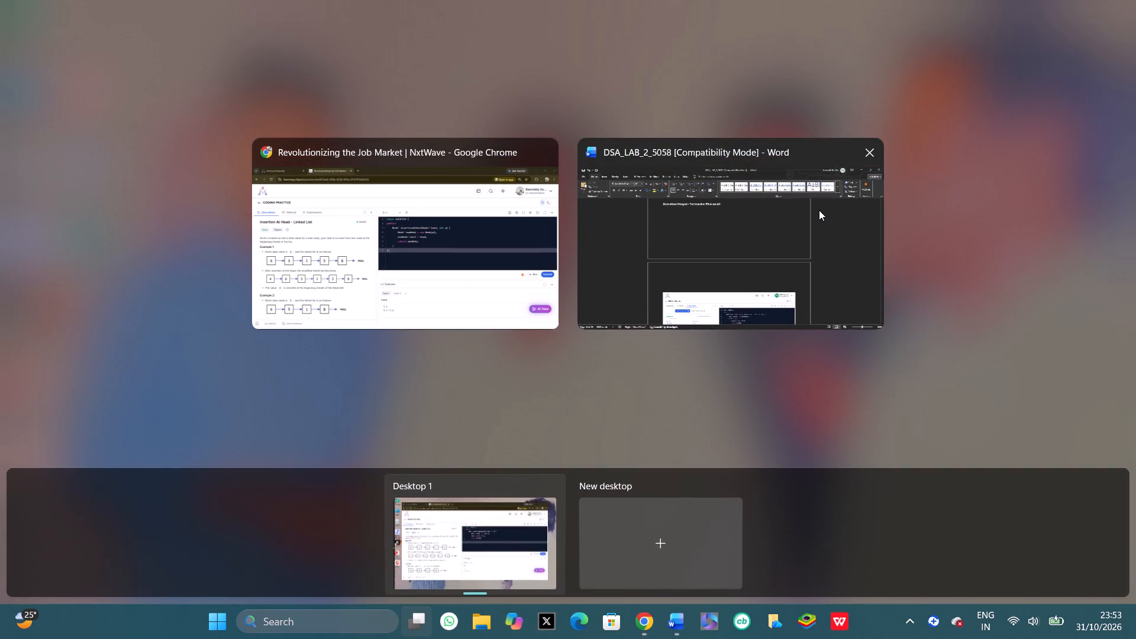
Return to Word, paste the new strip above the Kth position execution output screenshot, and set its wrapping to In Front of Text.
{"action": "left_click", "coordinate": [819, 210]}
{"action": "key", "text": "ctrl+v"}
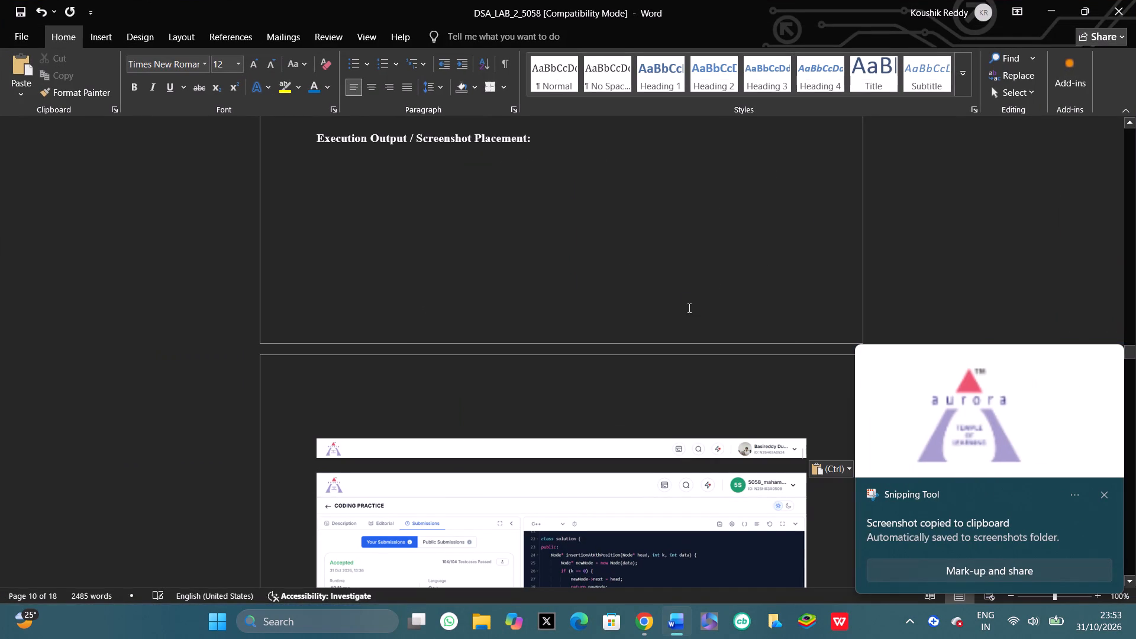
{"action": "left_click_drag", "start_coordinate": [703, 448], "coordinate": [703, 455]}
{"action": "left_click_drag", "start_coordinate": [703, 455], "coordinate": [705, 457]}
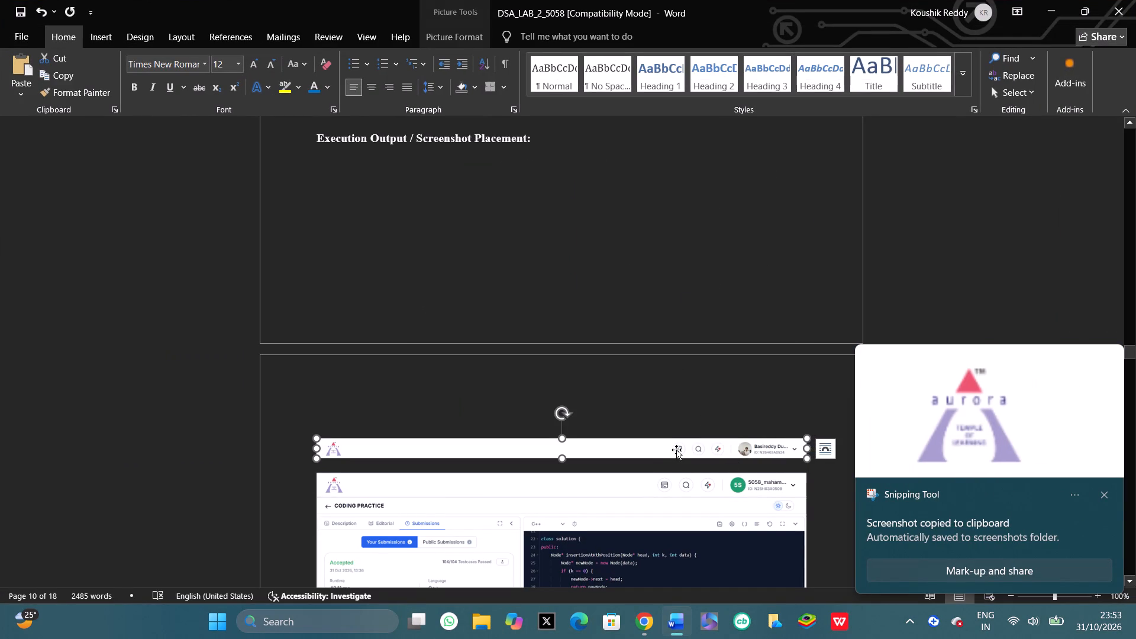
{"action": "left_click", "coordinate": [825, 448]}
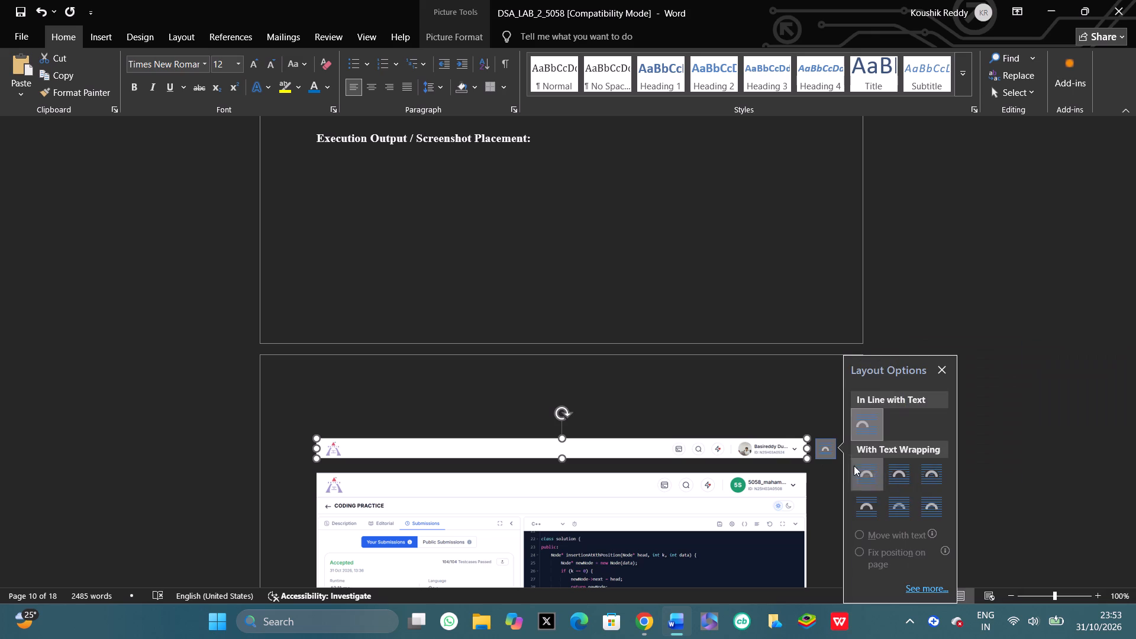
{"action": "left_click", "coordinate": [928, 506]}
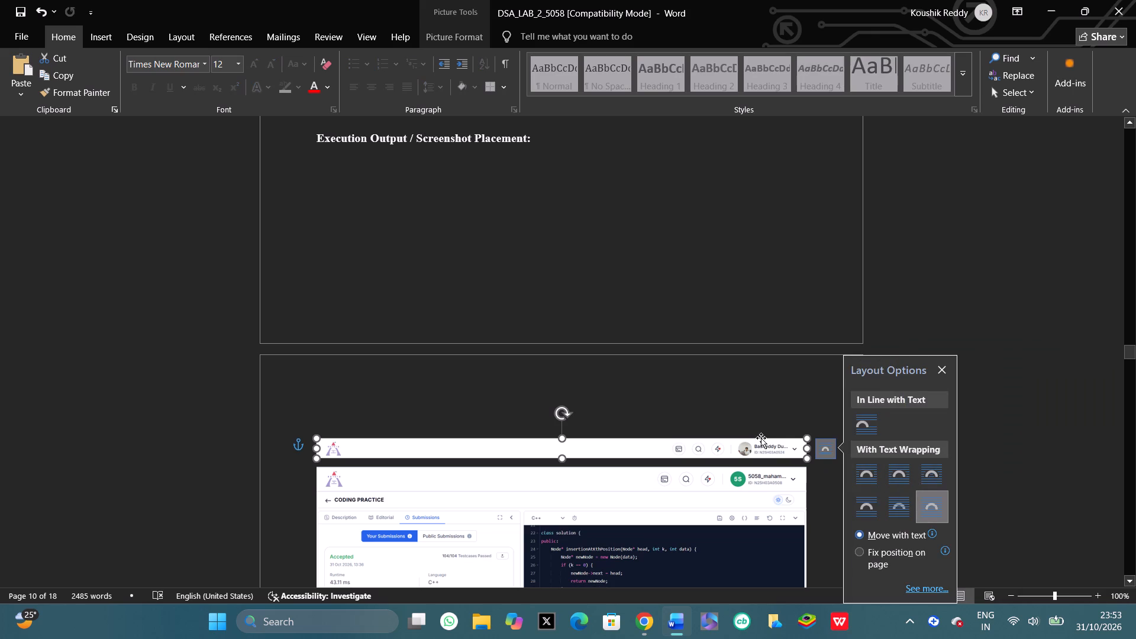
Align the strip with the output screenshot's top edge and sides, stretch its height downward over the original header, and deselect it.
{"action": "left_click_drag", "start_coordinate": [761, 441], "coordinate": [763, 466]}
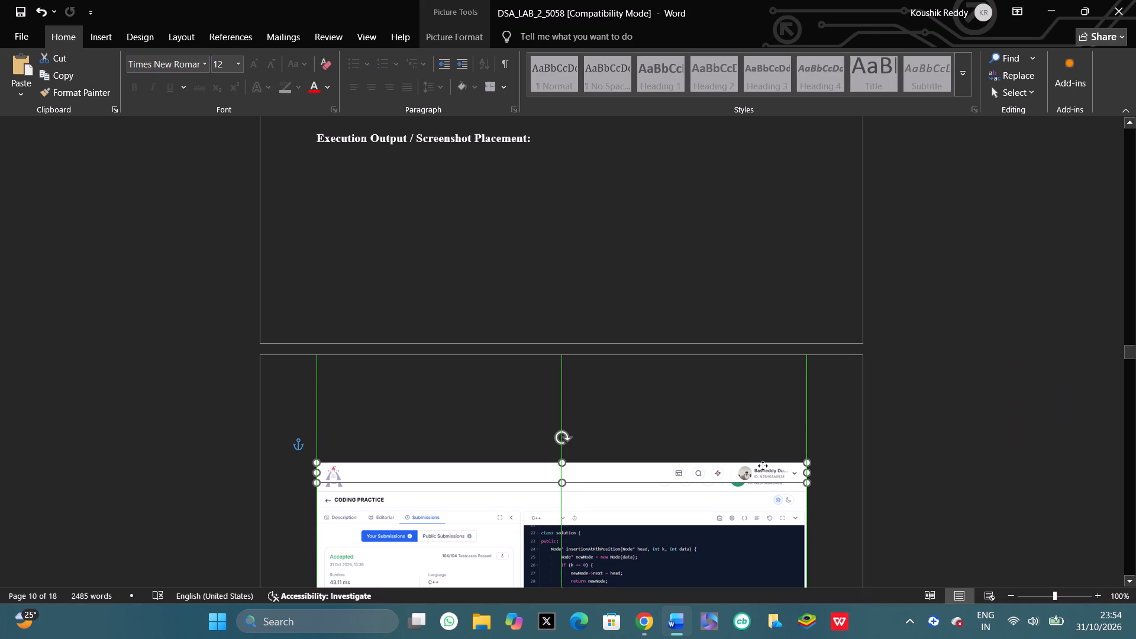
{"action": "left_click_drag", "start_coordinate": [763, 466], "coordinate": [764, 475]}
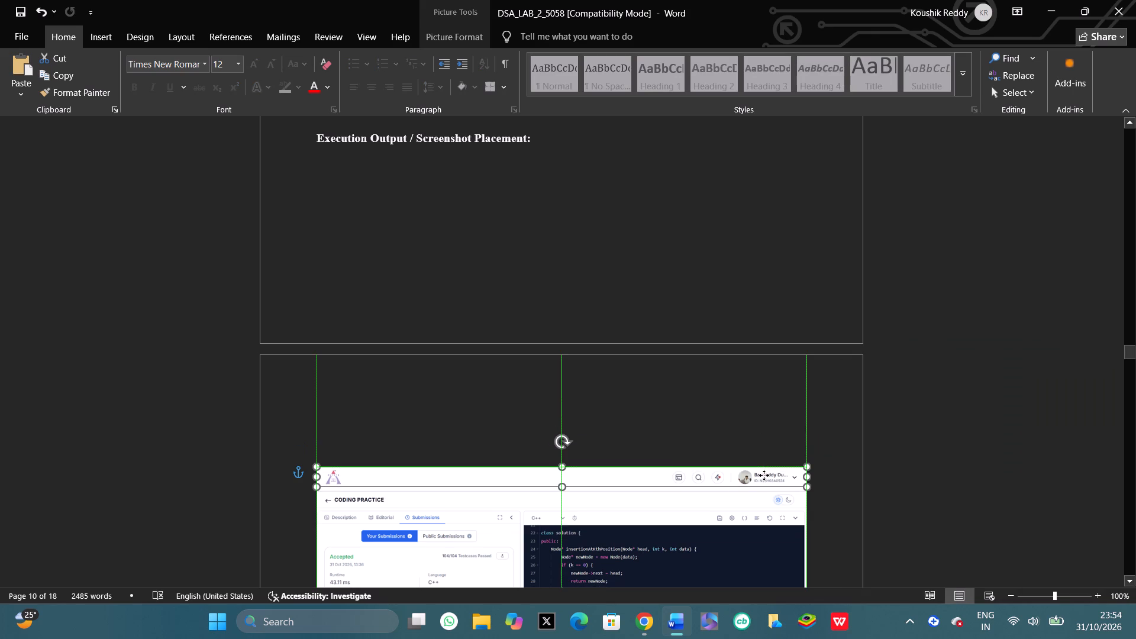
{"action": "left_click_drag", "start_coordinate": [764, 475], "coordinate": [763, 472]}
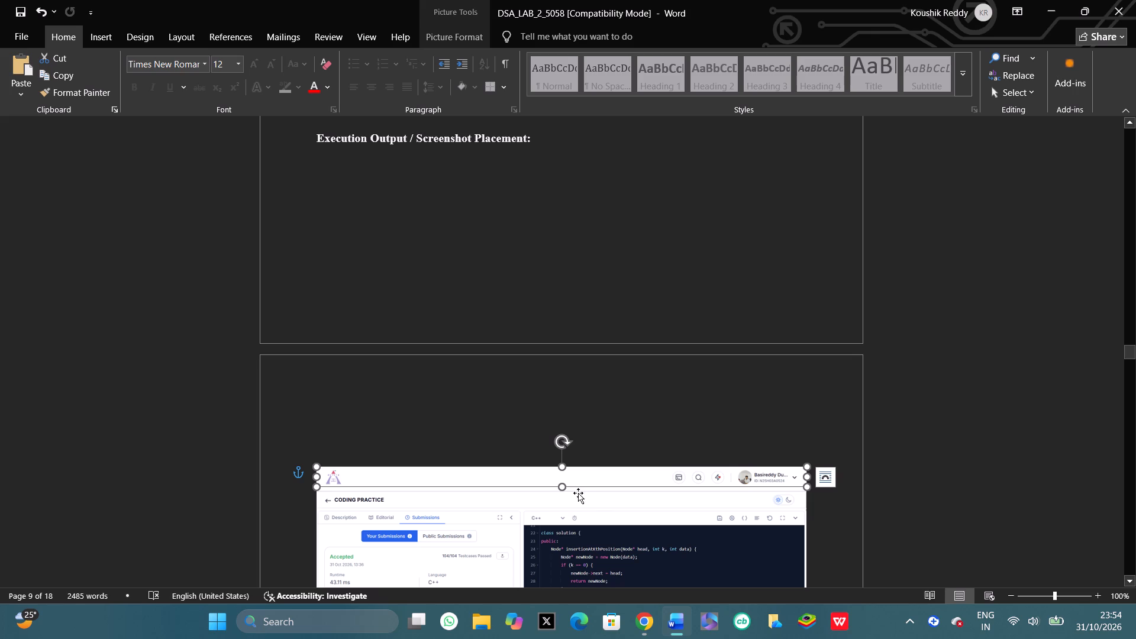
{"action": "left_click", "coordinate": [564, 488]}
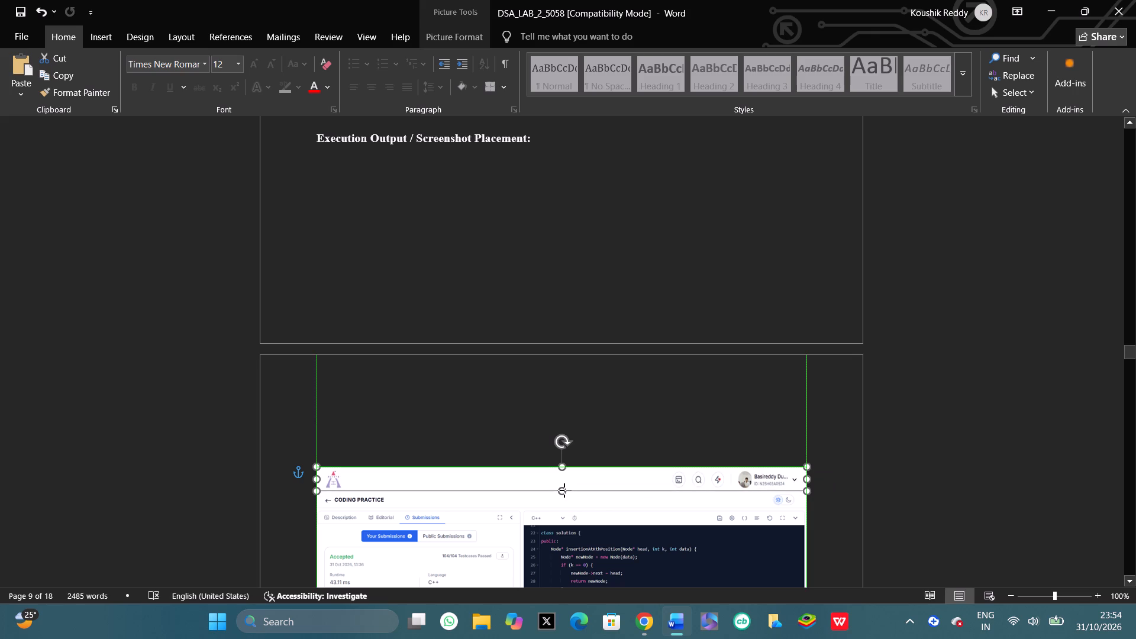
{"action": "left_click", "coordinate": [597, 442]}
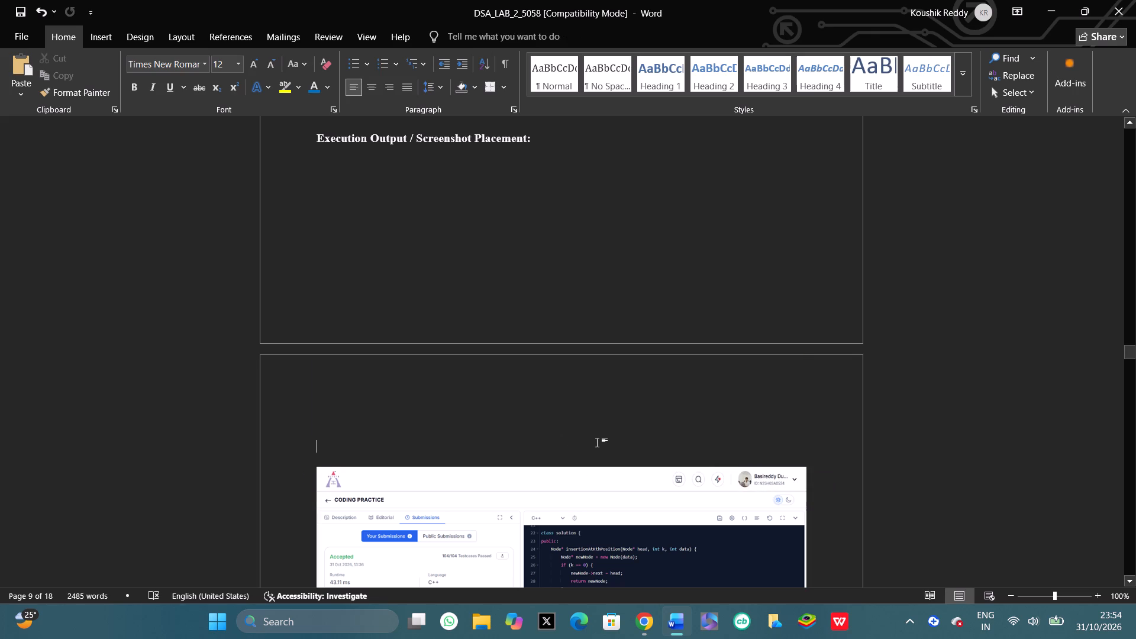
Go past the Kth position problem's conclusion towards the next problem in the report.
{"action": "scroll", "coordinate": [597, 442], "scroll_direction": "down", "scroll_amount": 3}
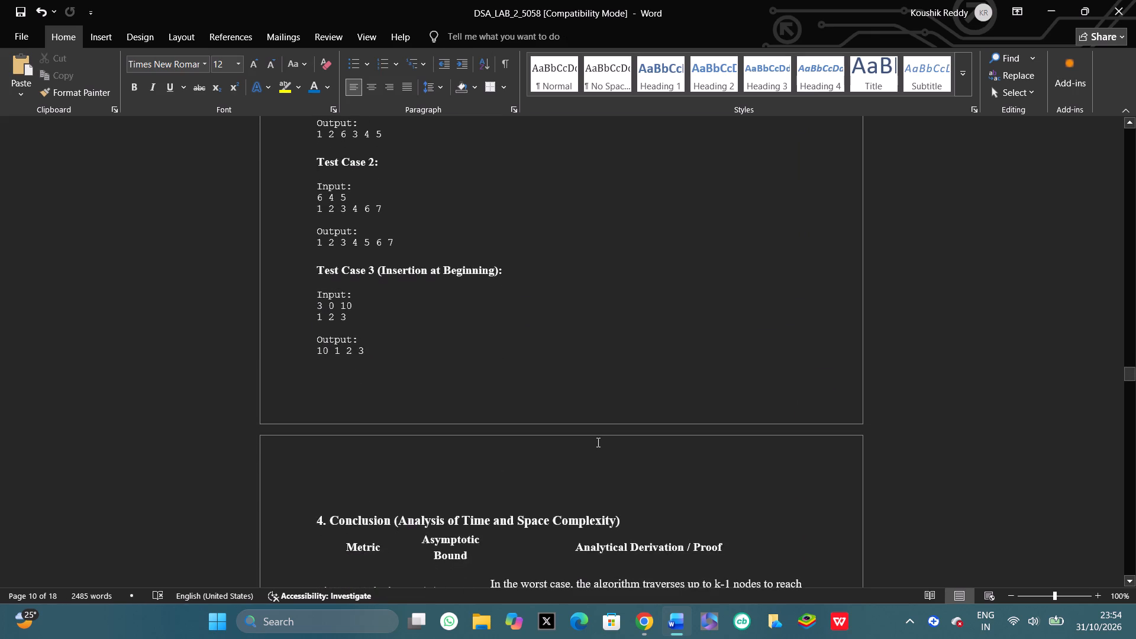
{"action": "scroll", "coordinate": [597, 442], "scroll_direction": "down", "scroll_amount": 2}
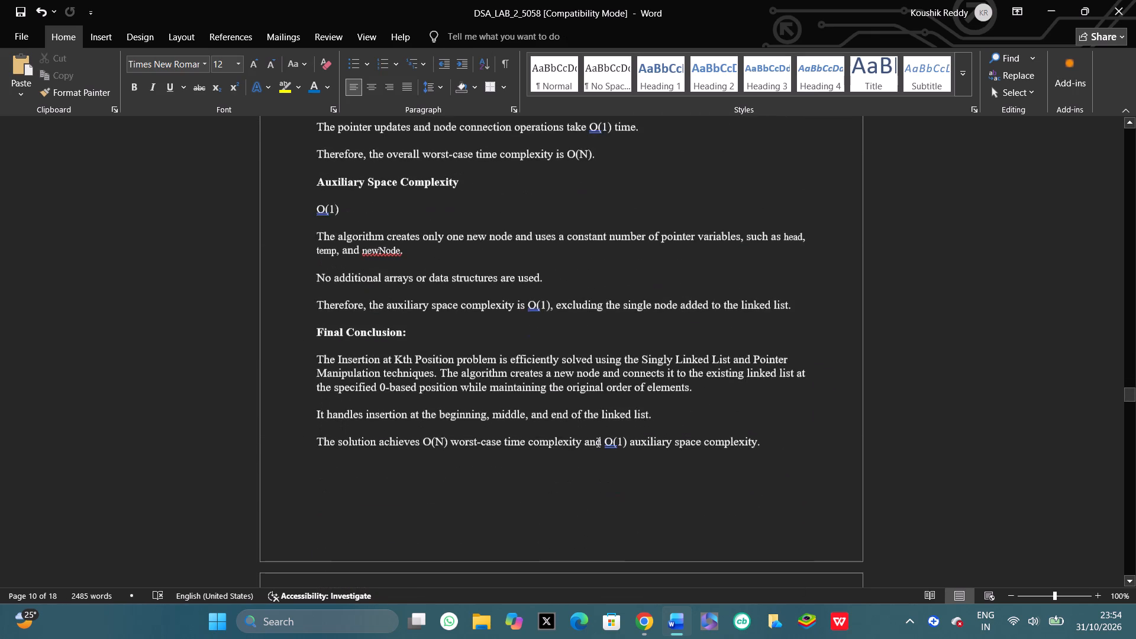